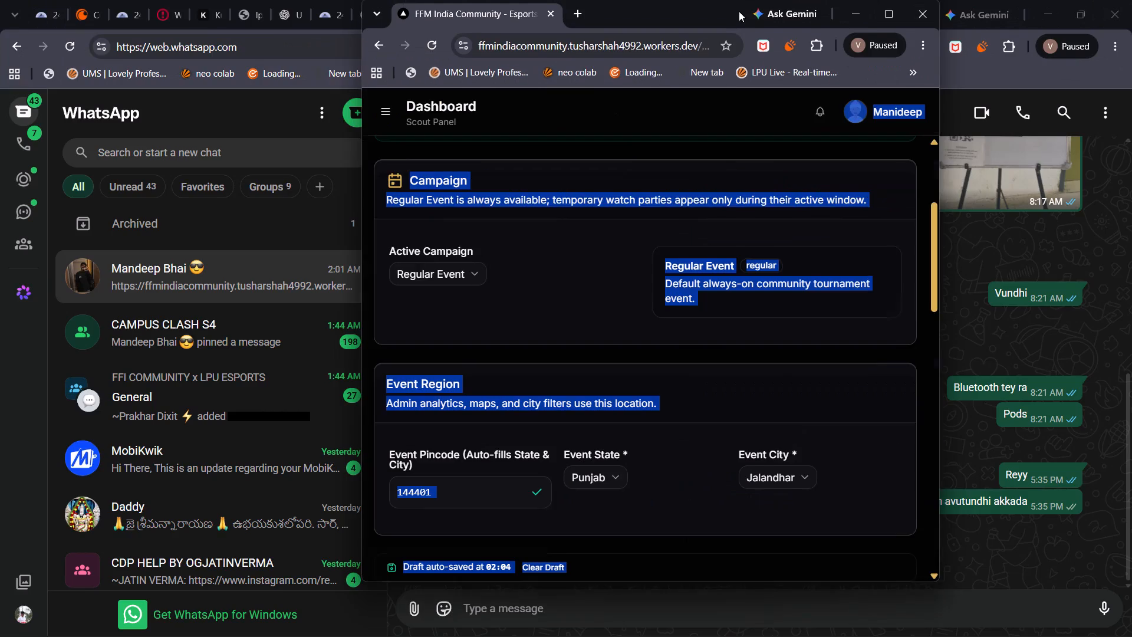
Snap the FFM India scout panel browser window to the right half of the screen.
left_click_drag(739, 11, 907, 0)
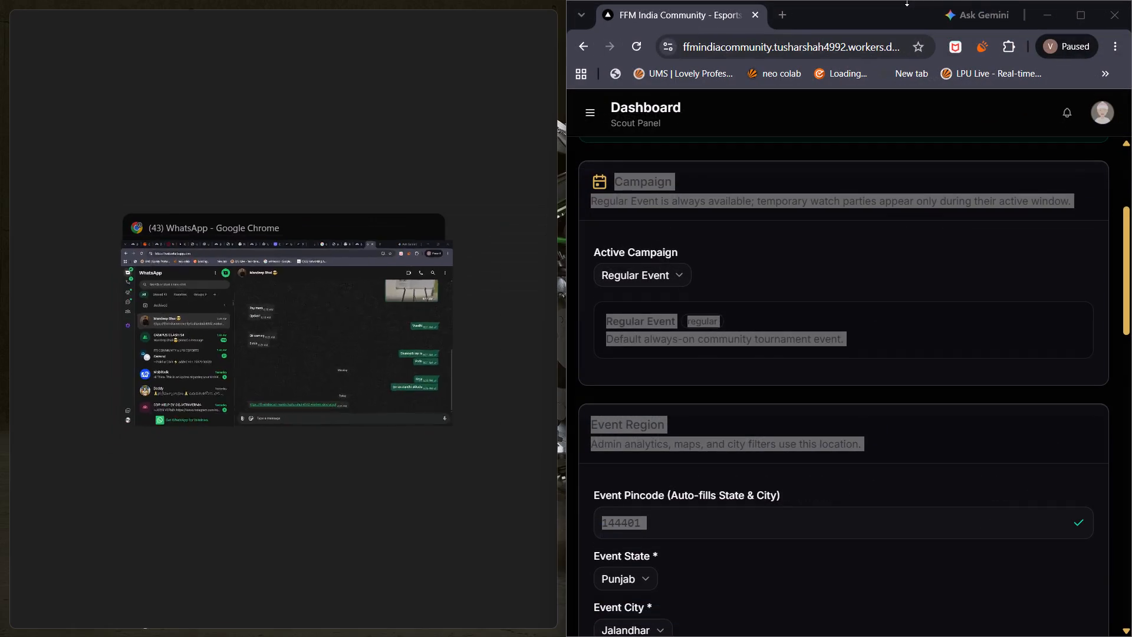
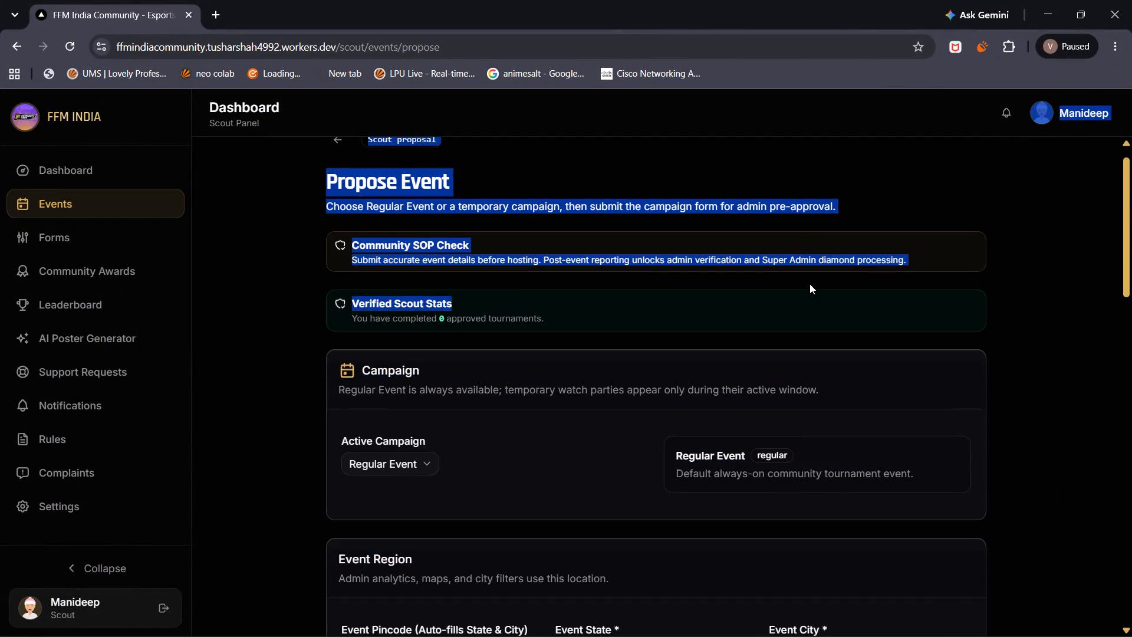
Clear the text selection on the Propose Event page.
left_click_drag(809, 284, 796, 315)
left_click(796, 315)
left_click_drag(796, 315, 789, 99)
left_click_drag(789, 99, 782, 203)
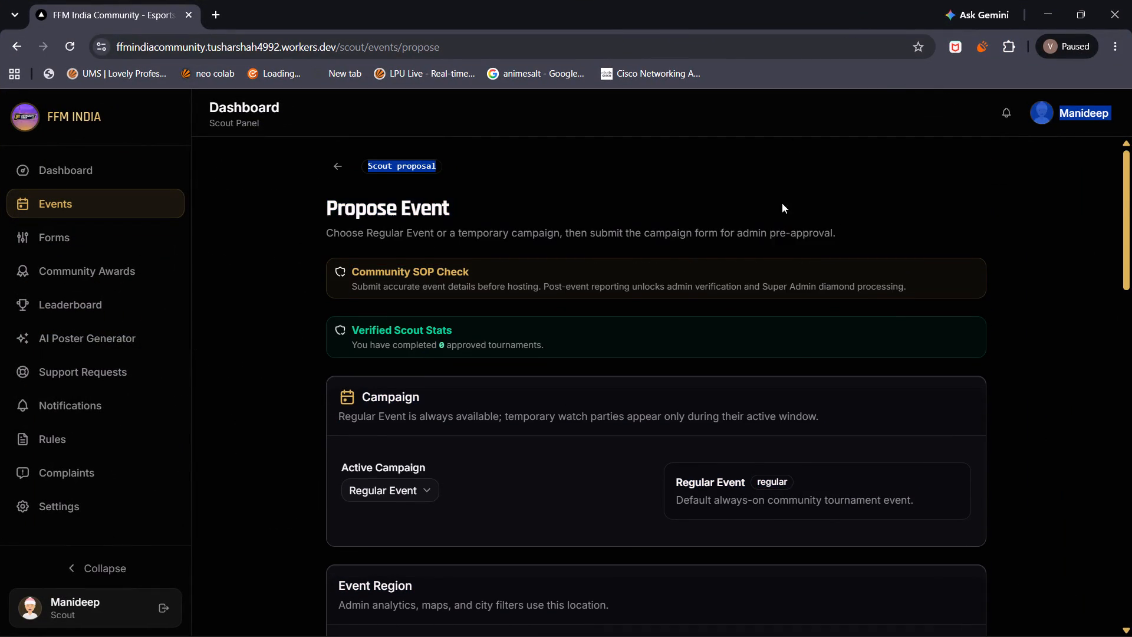
left_click_drag(782, 203, 795, 343)
right_click(795, 343)
left_click_drag(795, 343, 1084, 288)
left_click(1084, 288)
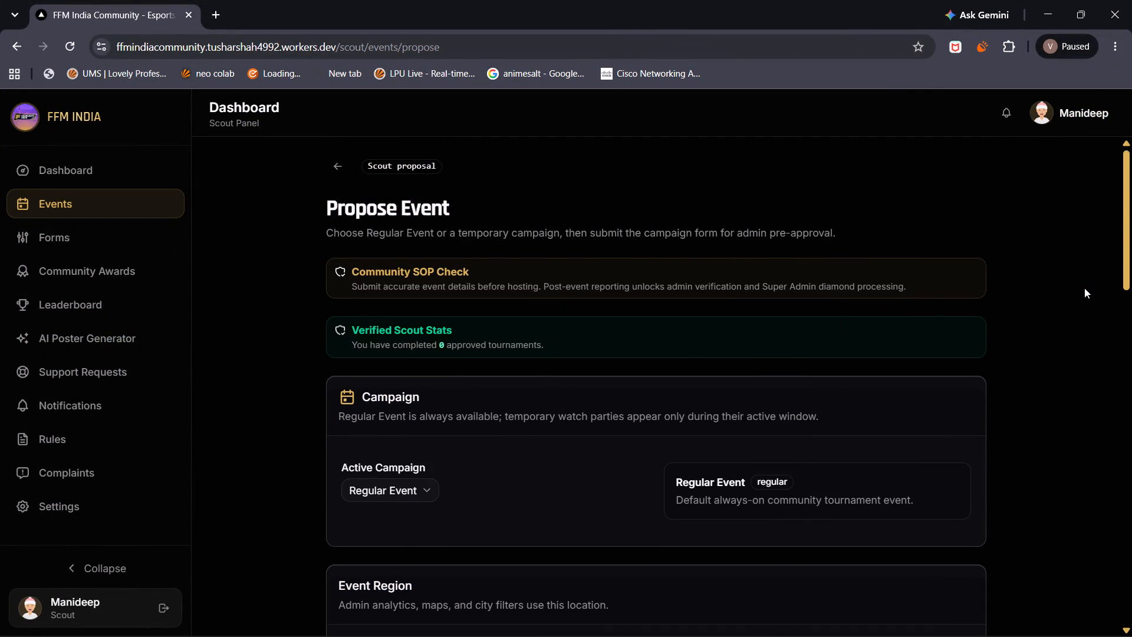
left_click_drag(1084, 288, 1035, 0)
left_click_drag(1035, 0, 1044, 278)
left_click(1044, 278)
Review the event proposal form from the campaign and event region sections through the tournament details fields.
key("Down")
key("Down")
key("Down")
key("Down")
key("Down")
key("Down")
key("Down")
key("Down")
key("Down")
key("Down")
key("Down")
key("Down")
key("Down")
key("Down")
key("Down")
key("Down")
key("Down")
key("Down")
key("Down")
key("Down")
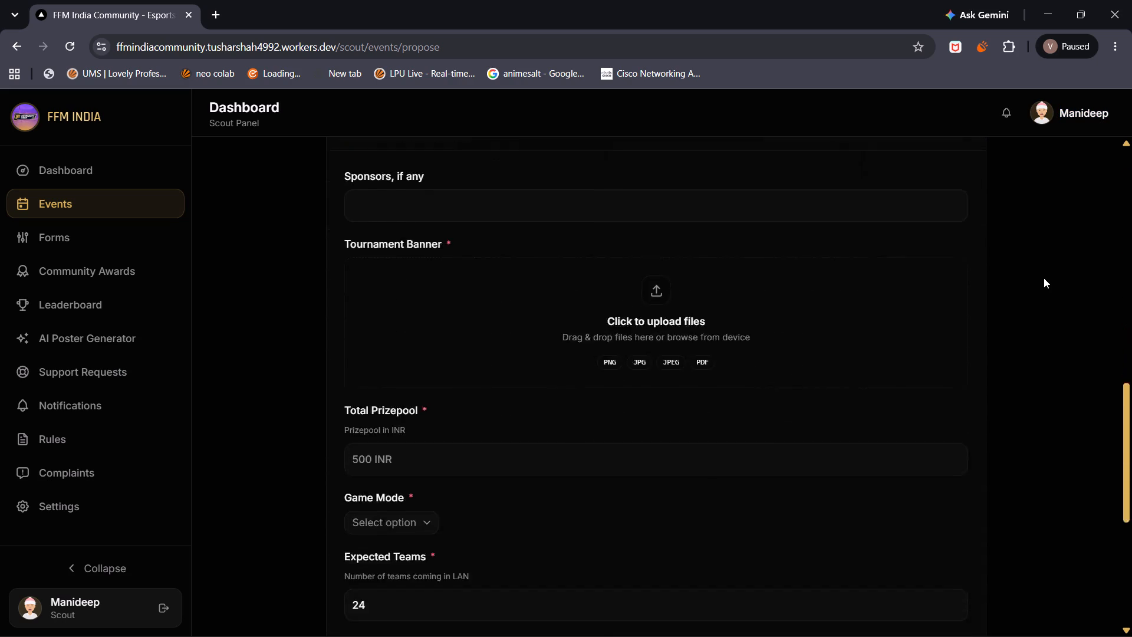
key("Up")
key("Up")
key("Up")
key("Up")
key("Up")
key("Up")
key("Up")
key("Up")
key("Up")
key("Up")
key("Up")
key("Up")
key("Up")
key("Up")
key("Up")
key("Up")
key("Up")
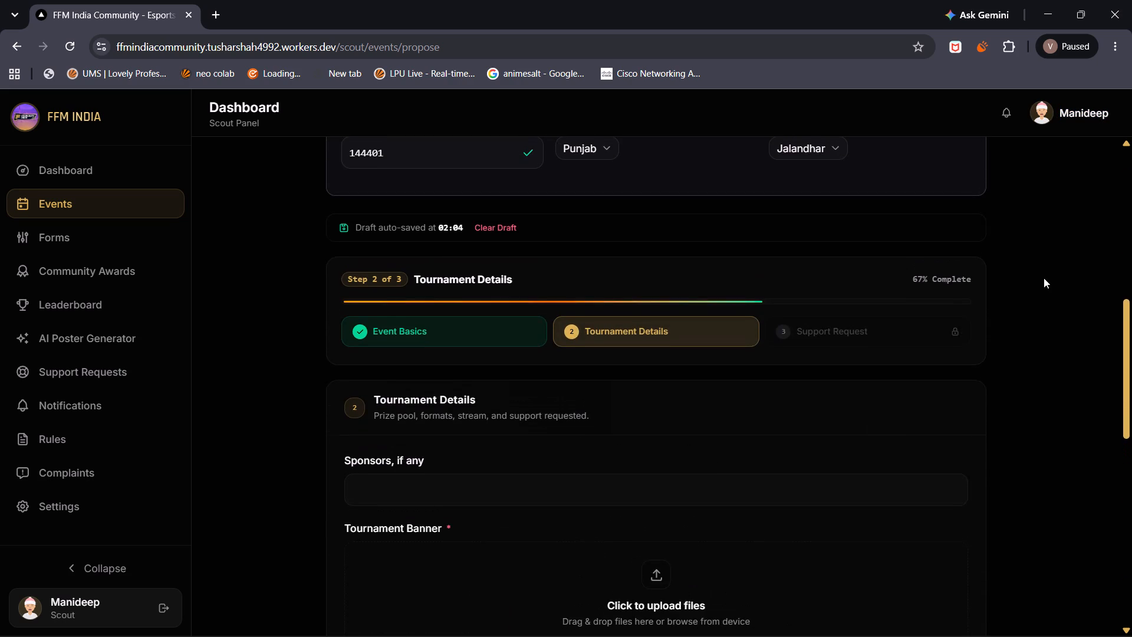
key("Up")
key("Up")
key("Up")
key("Up")
key("Up")
key("Up")
key("Up")
key("Up")
key("Up")
key("Up")
Enter NOO as the sponsors in the Tournament Details section.
key("Down")
key("Down")
key("Down")
key("Down")
key("Down")
key("Down")
key("Down")
key("Down")
key("Down")
key("Down")
key("Down")
key("Down")
key("Down")
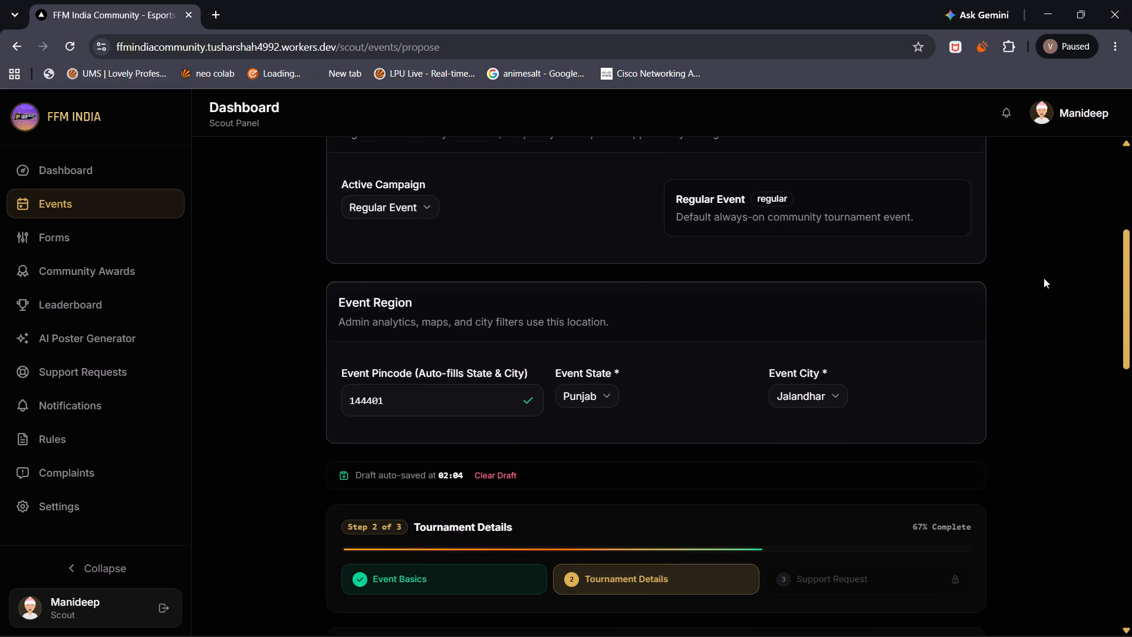
key("Down")
key("Down")
key("Down")
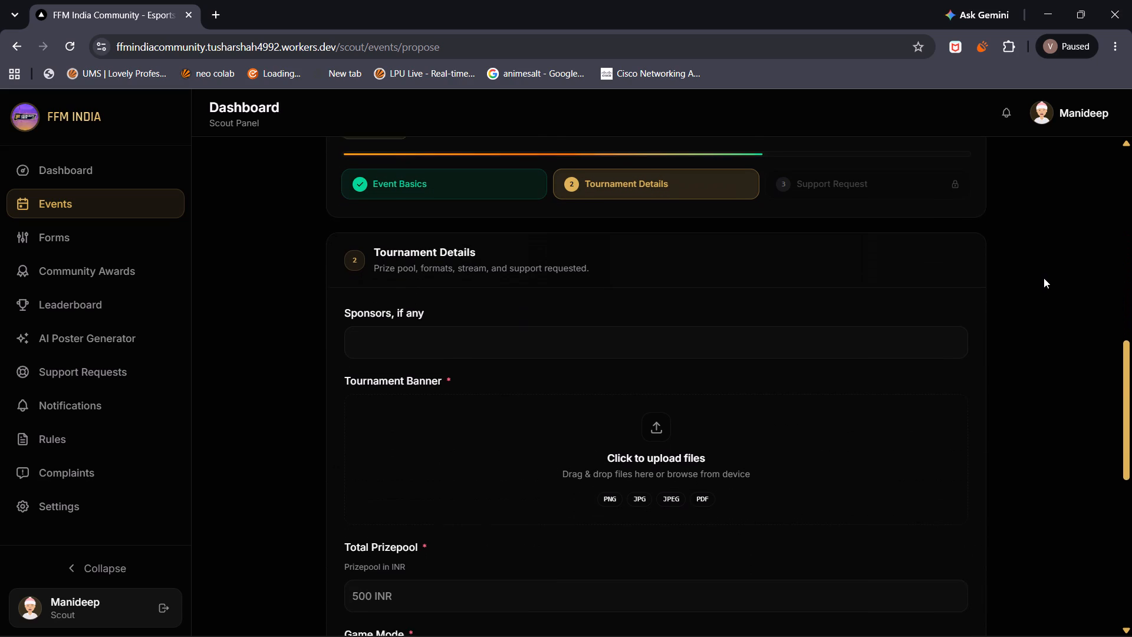
left_click(701, 321)
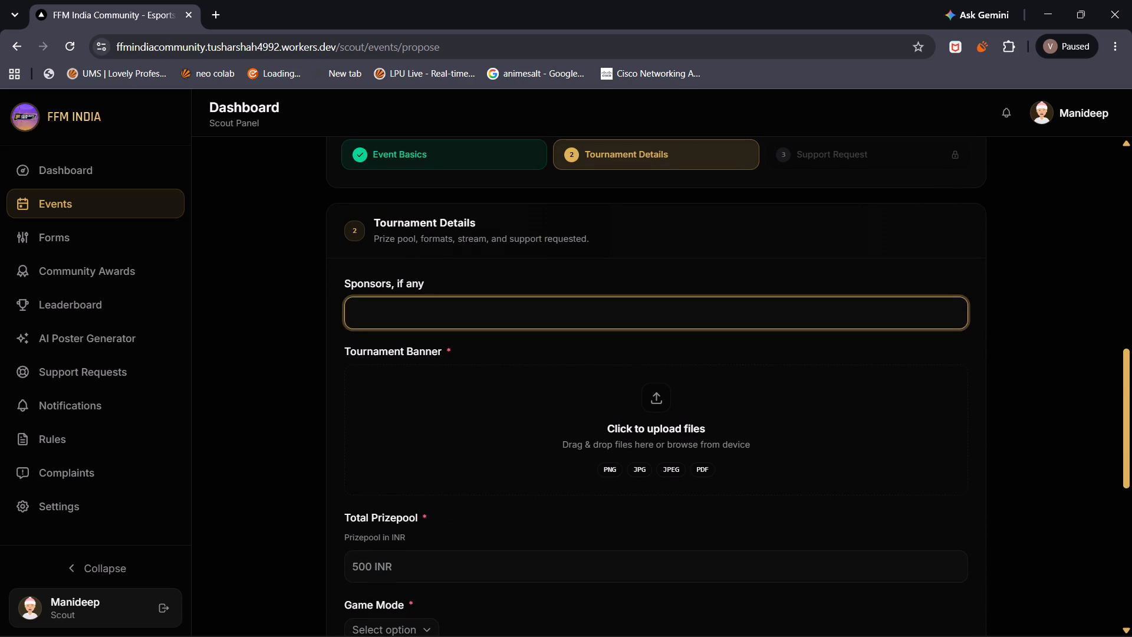
type("NOO")
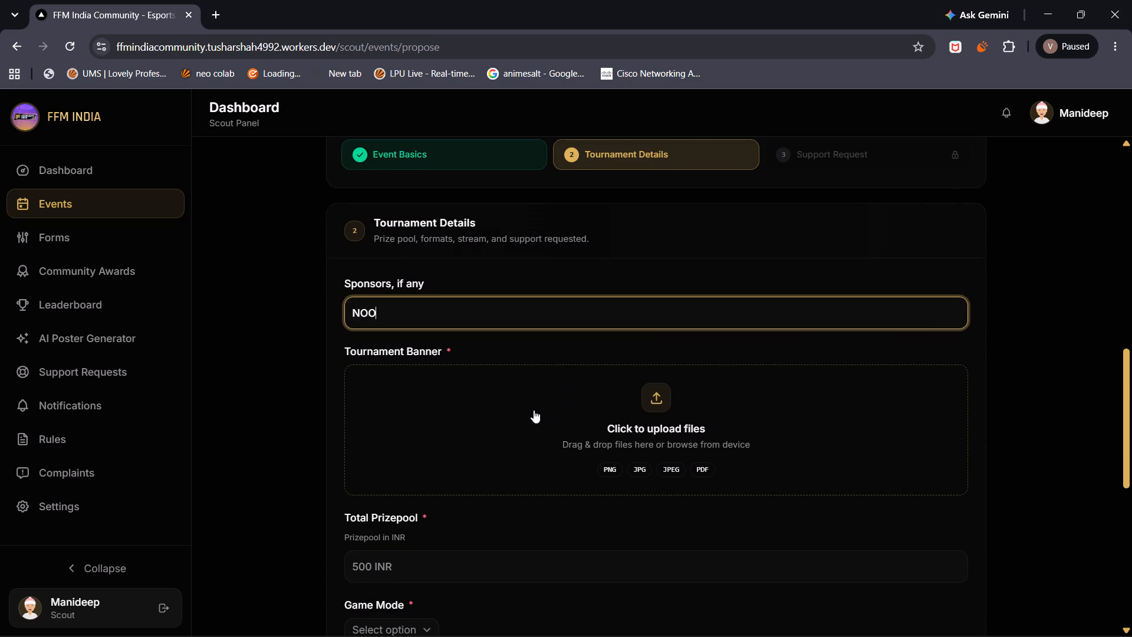
Open the file chooser for the tournament banner upload.
left_click(534, 410)
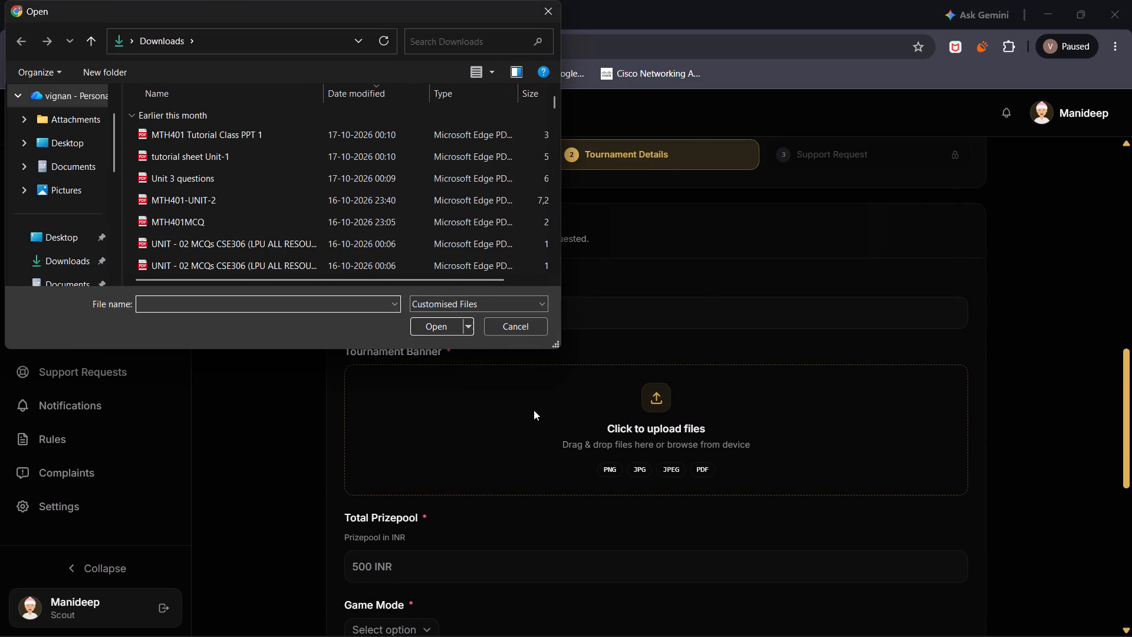
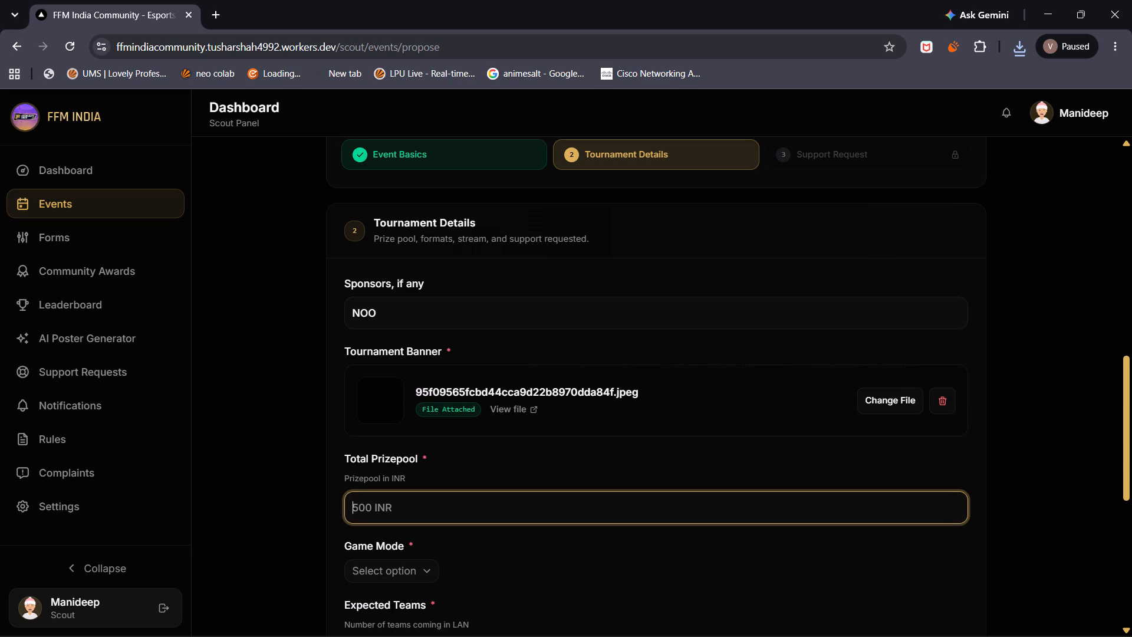
Enter 2000INR as the total prizepool in the Tournament Details section.
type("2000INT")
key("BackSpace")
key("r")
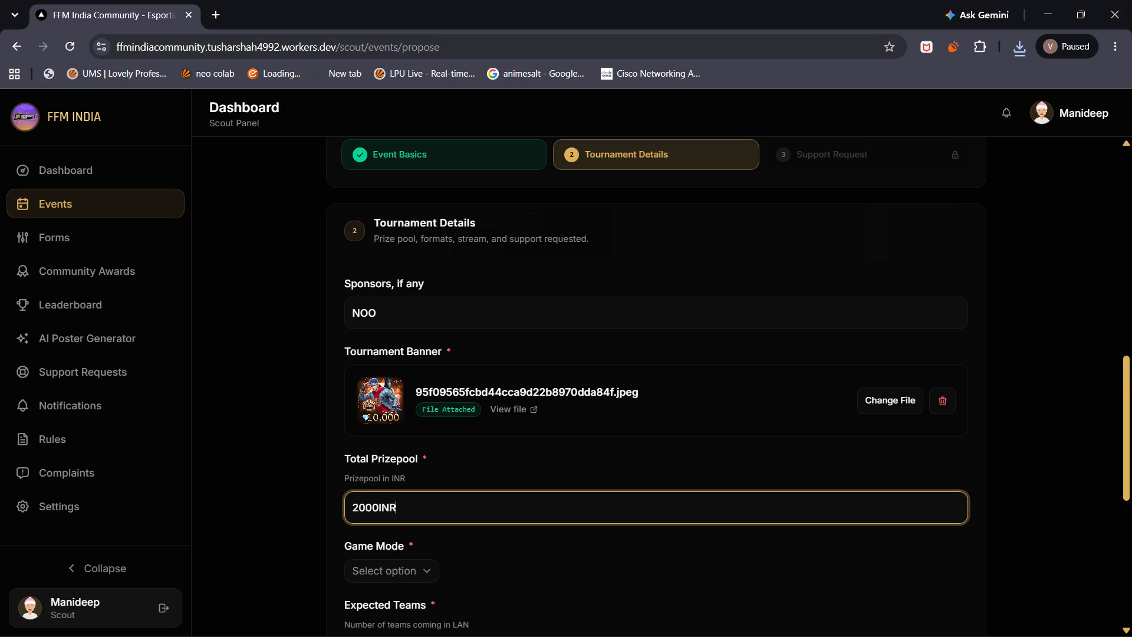
Set the tournament's Game Mode to Battle Royale in the Tournament Details section.
scroll(514, 514, "down", 2)
left_click(408, 416)
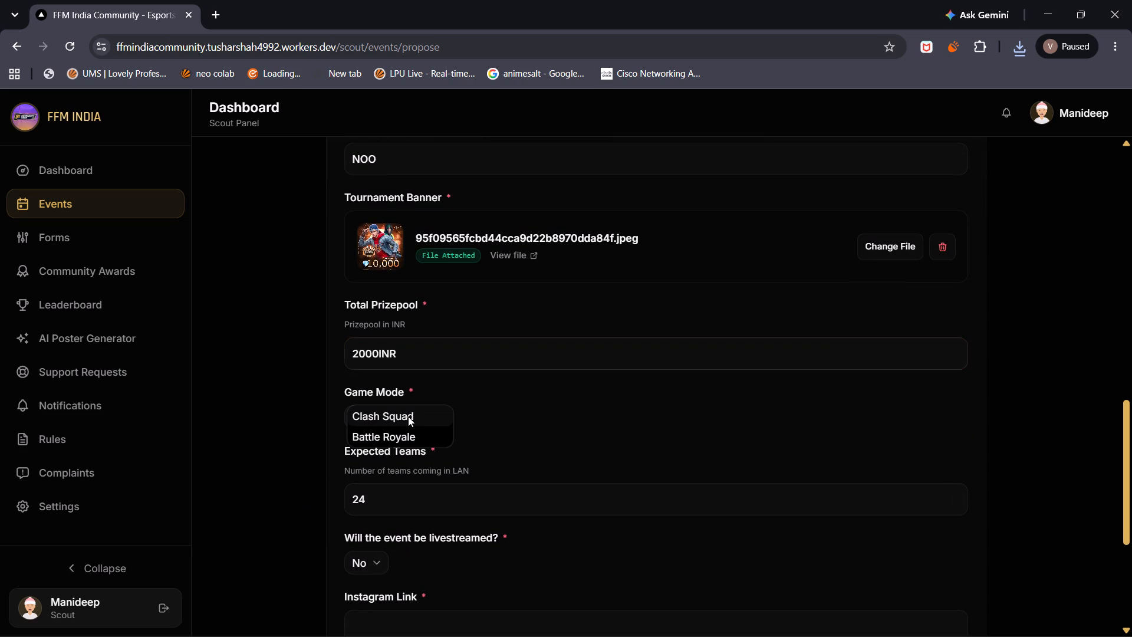
left_click(402, 434)
scroll(402, 434, "down", 1)
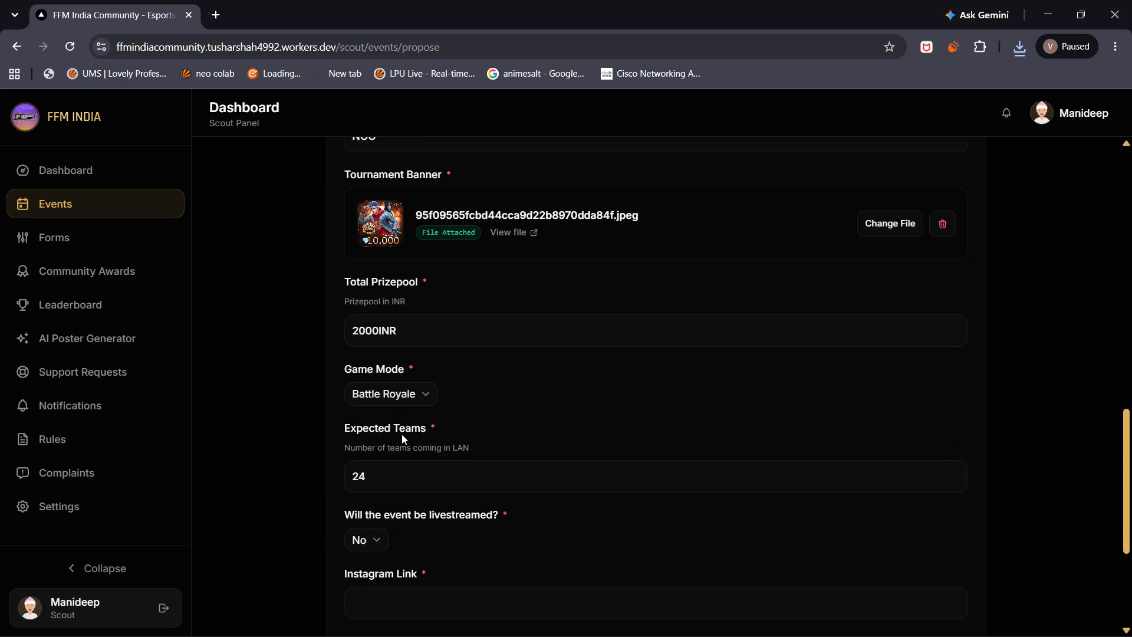
scroll(402, 434, "down", 2)
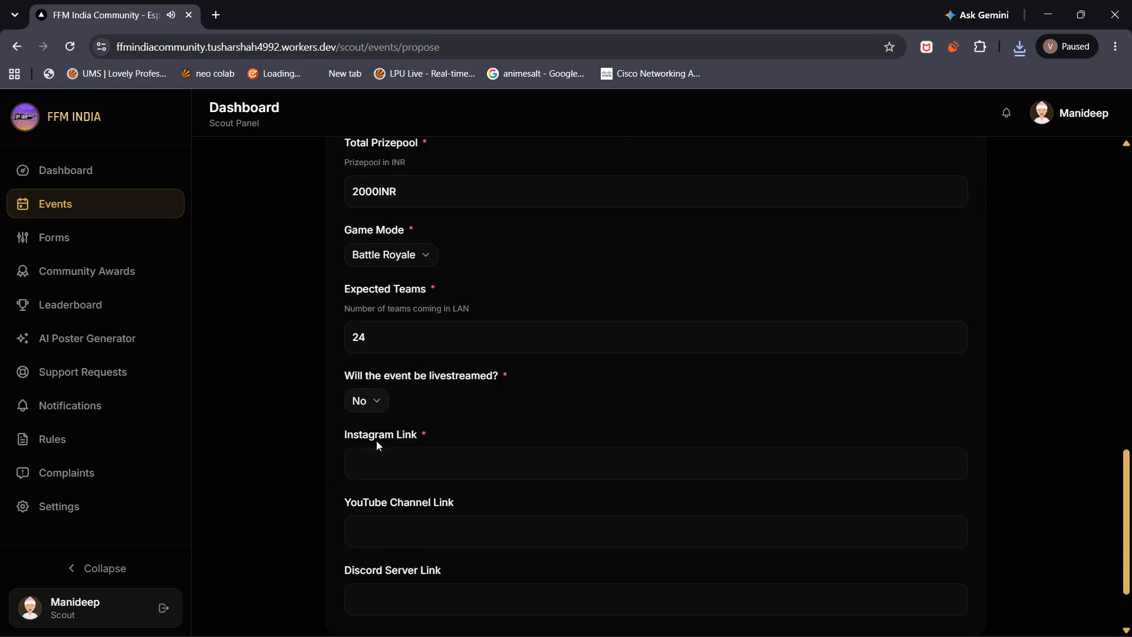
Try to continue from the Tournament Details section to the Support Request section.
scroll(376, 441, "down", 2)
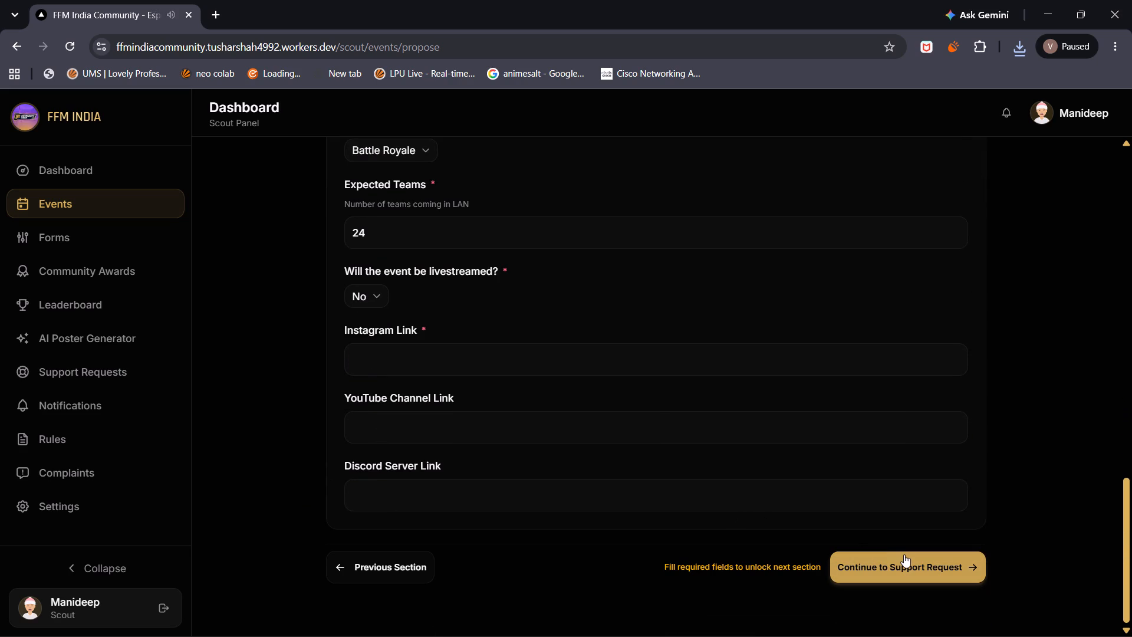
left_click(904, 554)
Review the Tournament Details section from the sponsors entry through the social links for unfilled required fields.
scroll(811, 328, "up", 5)
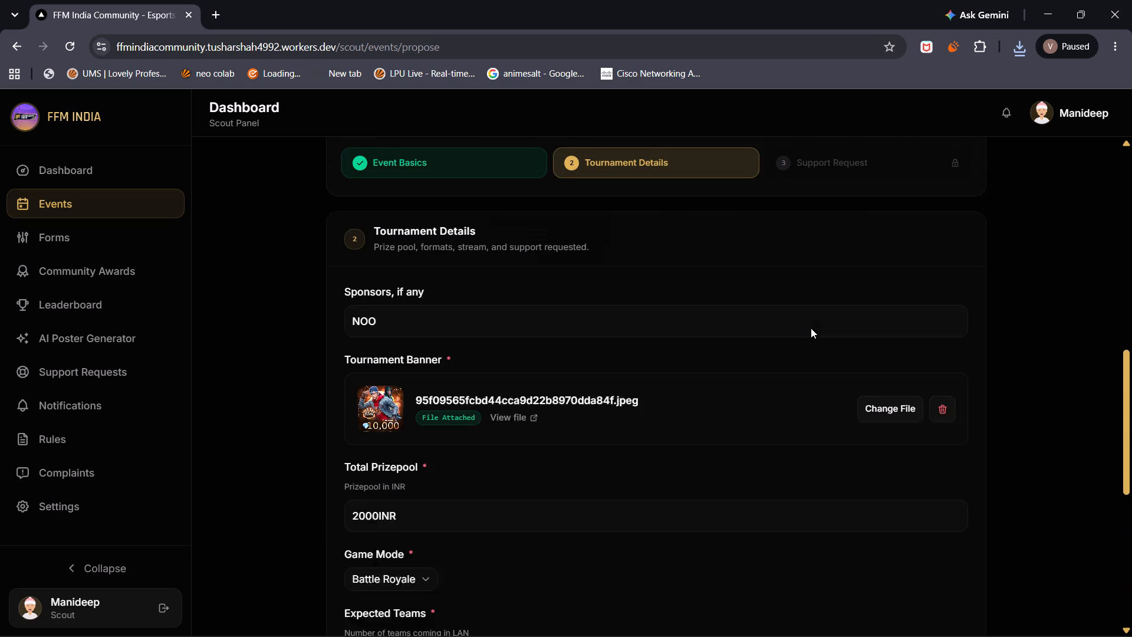
scroll(811, 328, "up", 2)
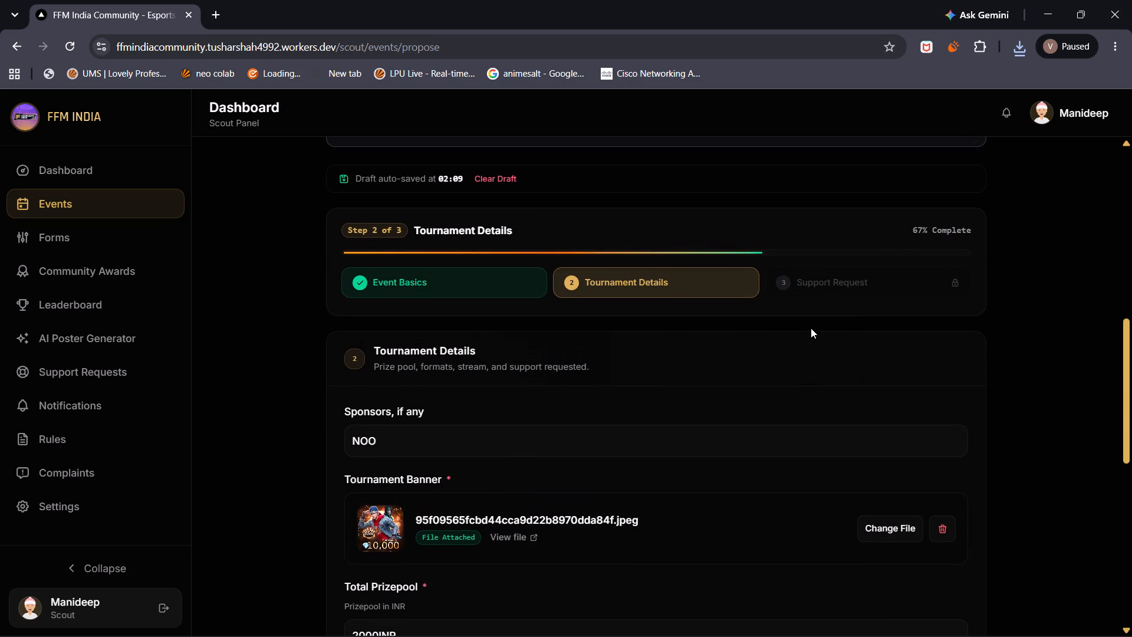
scroll(811, 328, "down", 4)
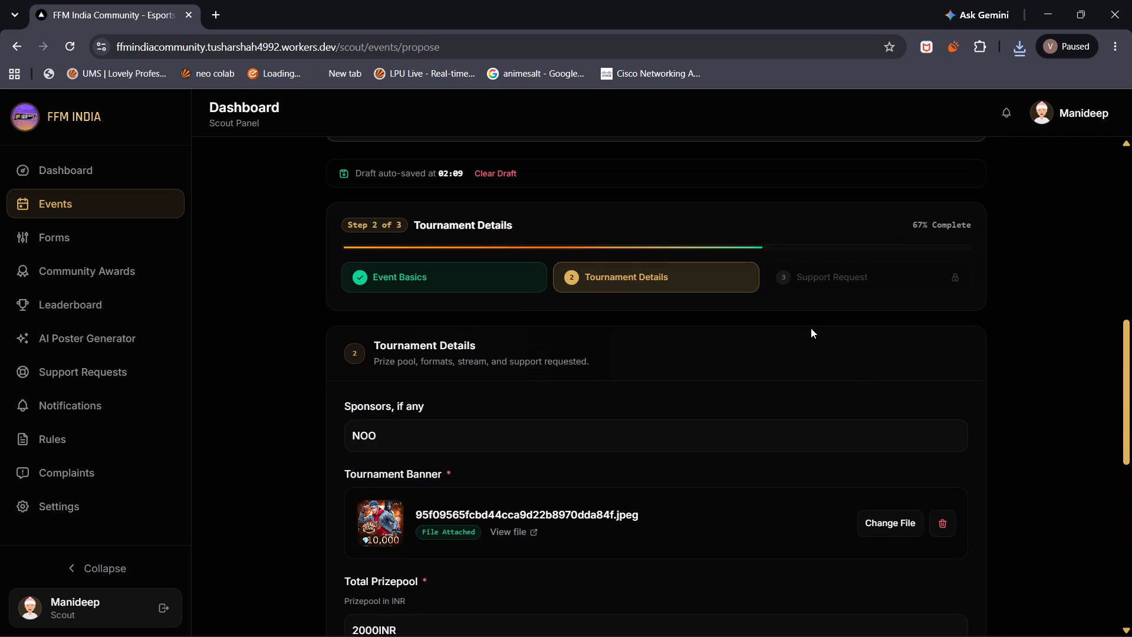
scroll(811, 328, "down", 4)
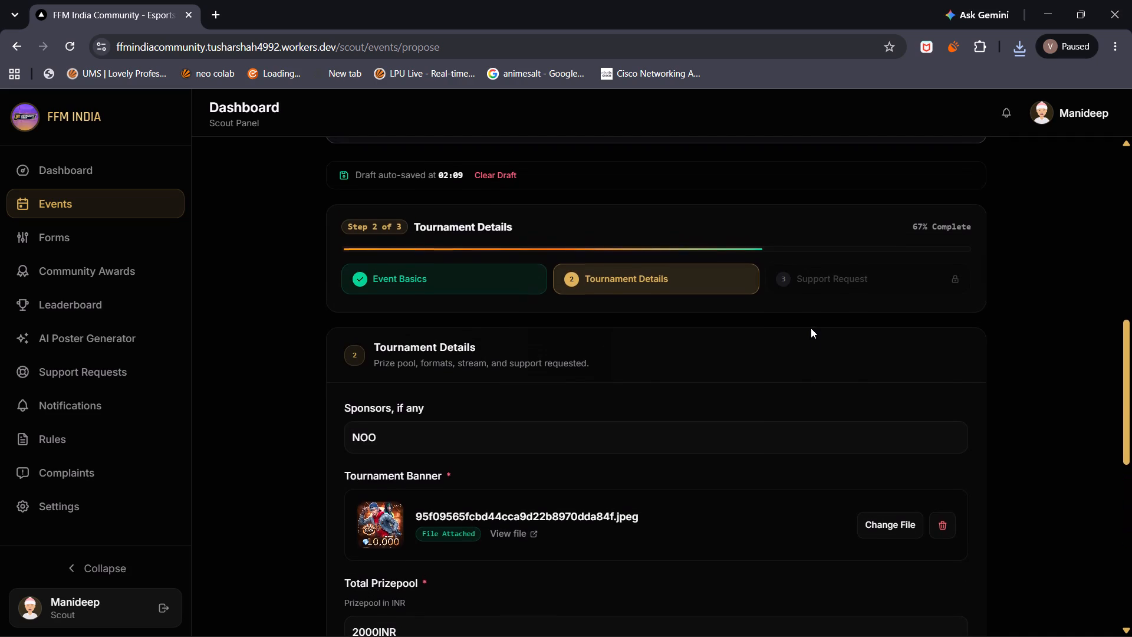
scroll(811, 328, "down", 1)
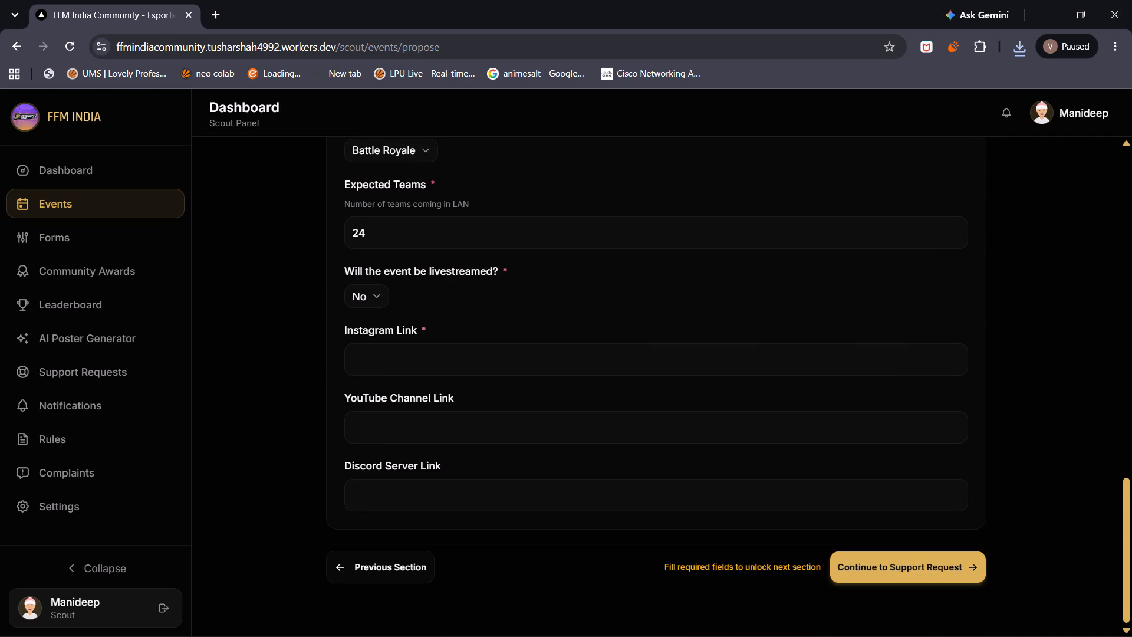
Activate the required Instagram Link field in the Tournament Details section for entry.
left_click(764, 370)
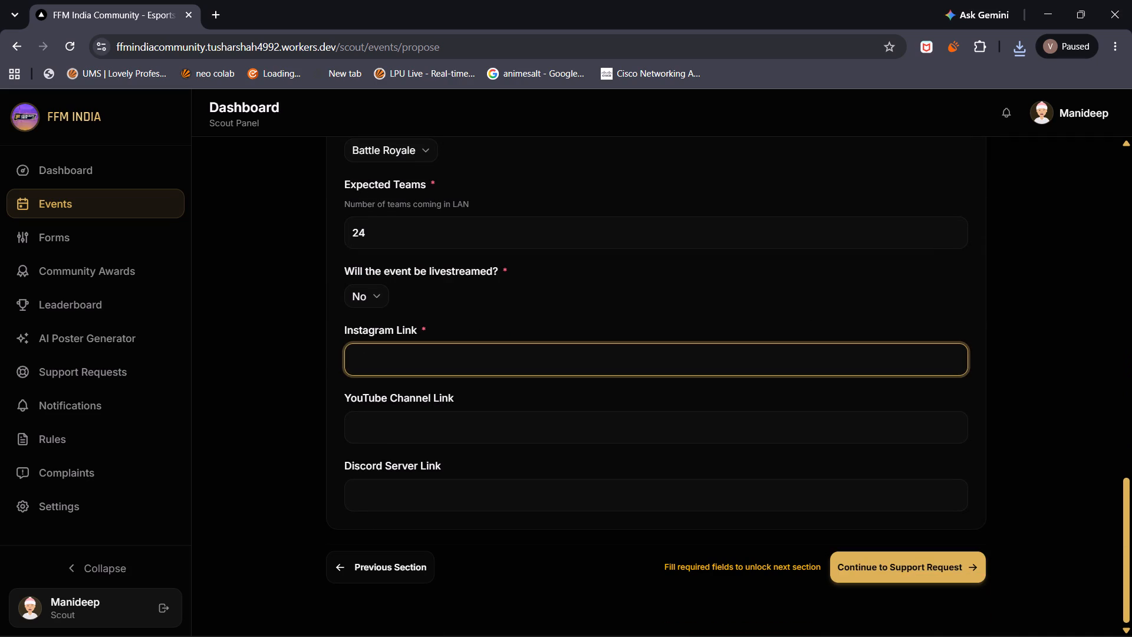
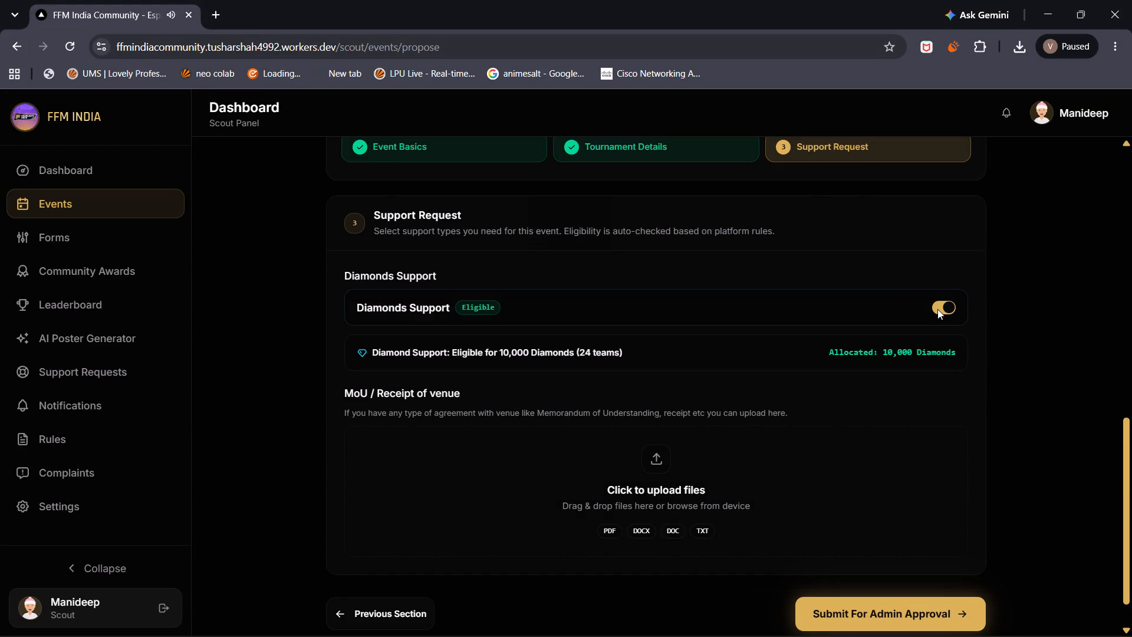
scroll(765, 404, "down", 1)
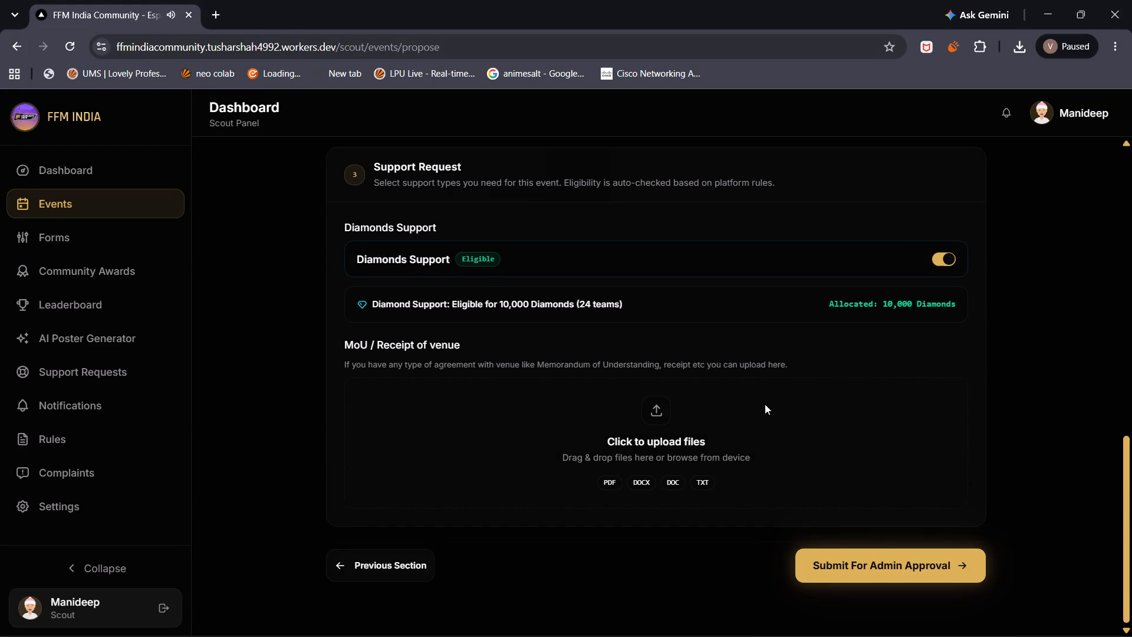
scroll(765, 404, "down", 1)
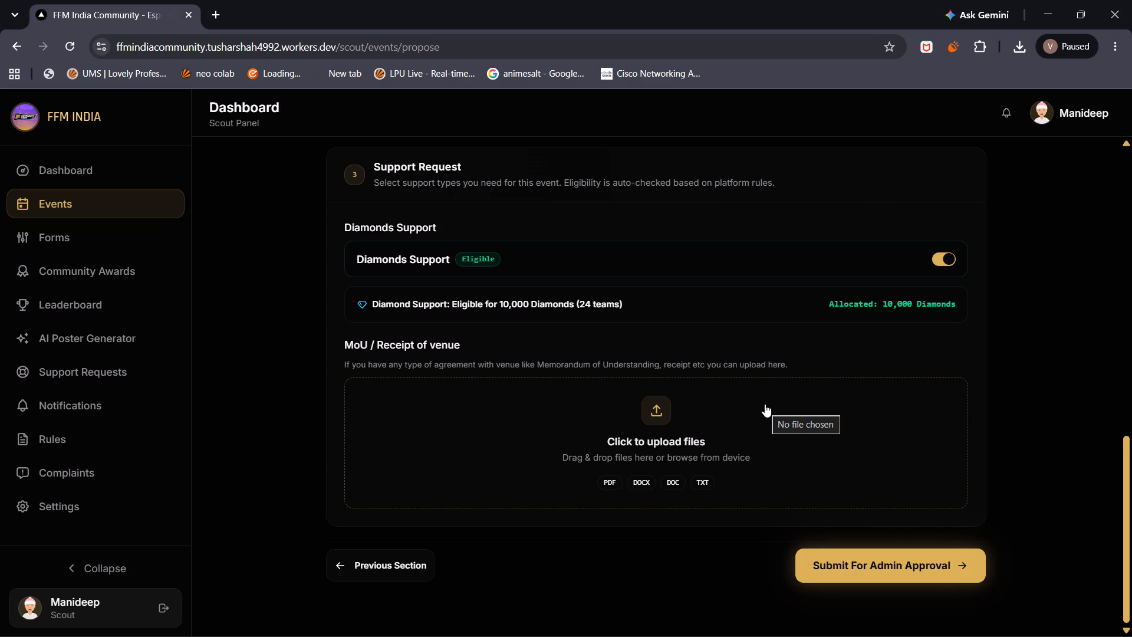
Submit the event proposal with Diamonds Support enabled for admin approval.
left_click(820, 563)
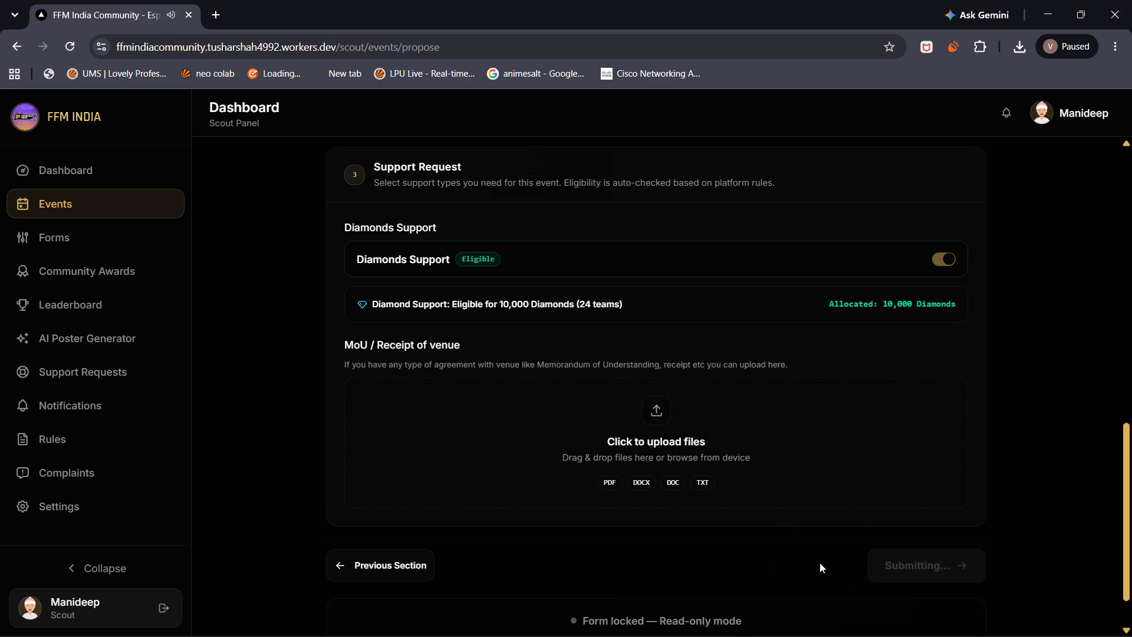
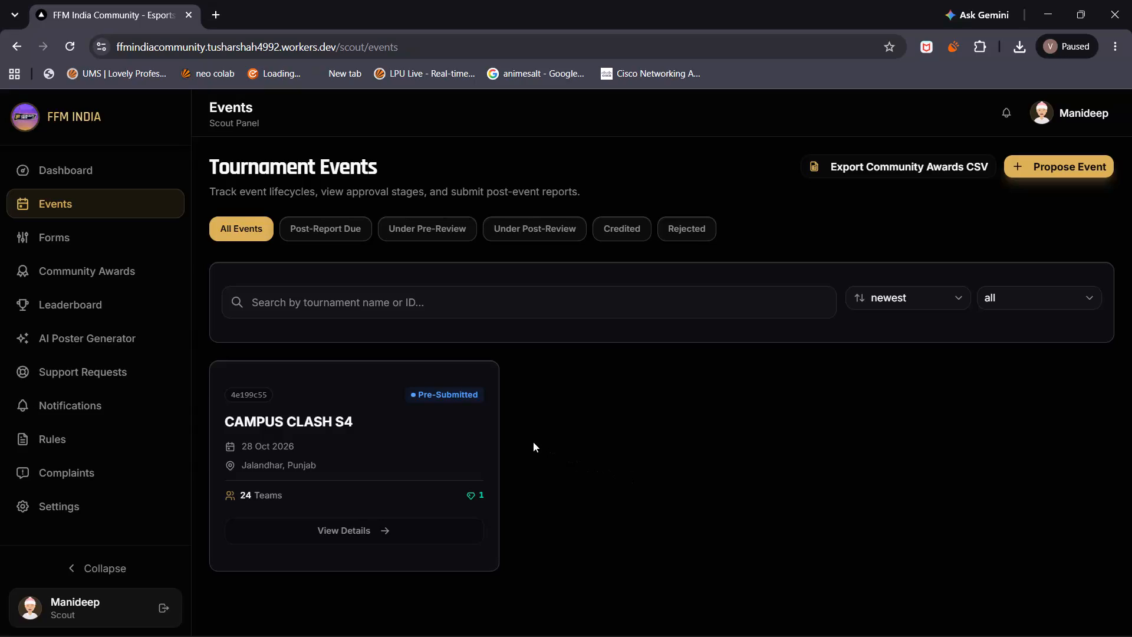
Review the Community Awards CSV export guidelines and tournament eligibility, and close the export dialog without downloading.
scroll(441, 422, "down", 2)
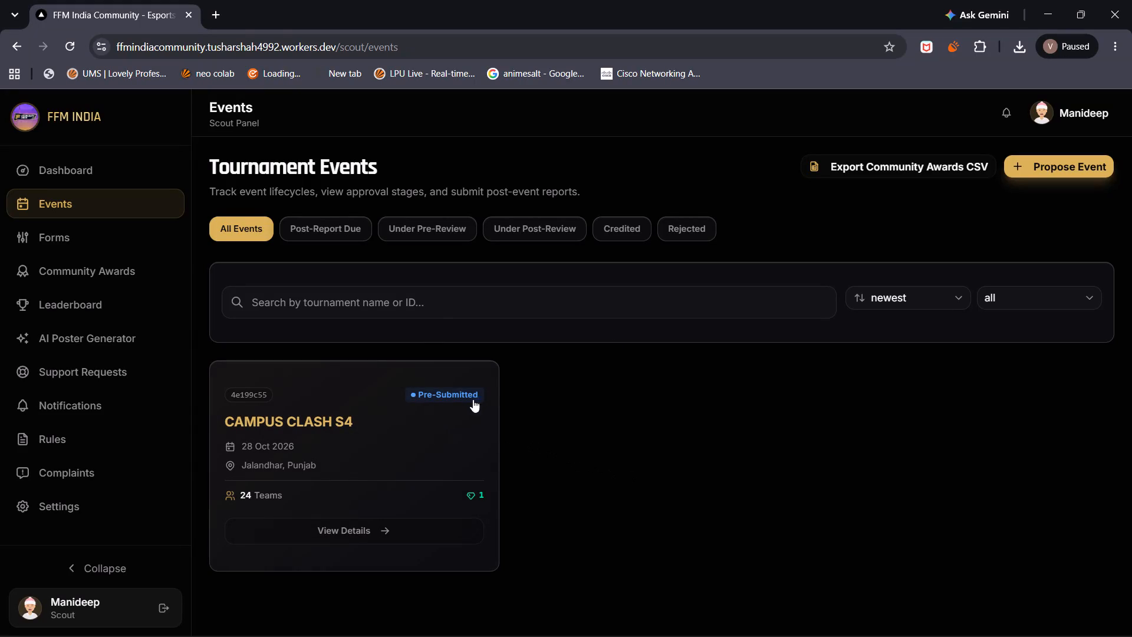
left_click(849, 173)
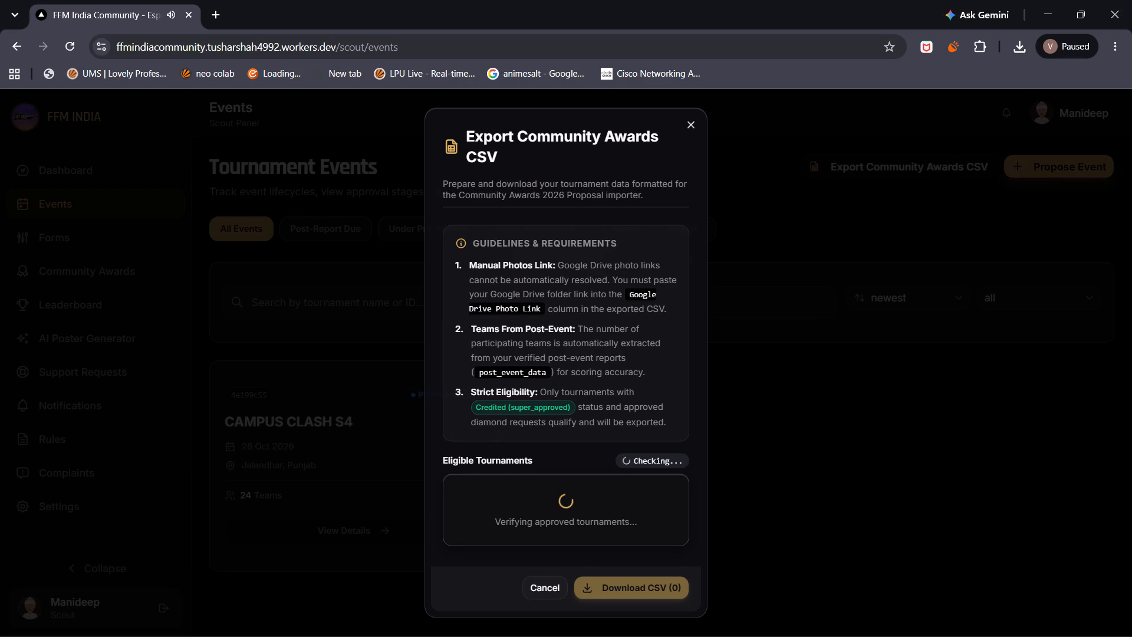
scroll(616, 390, "down", 1)
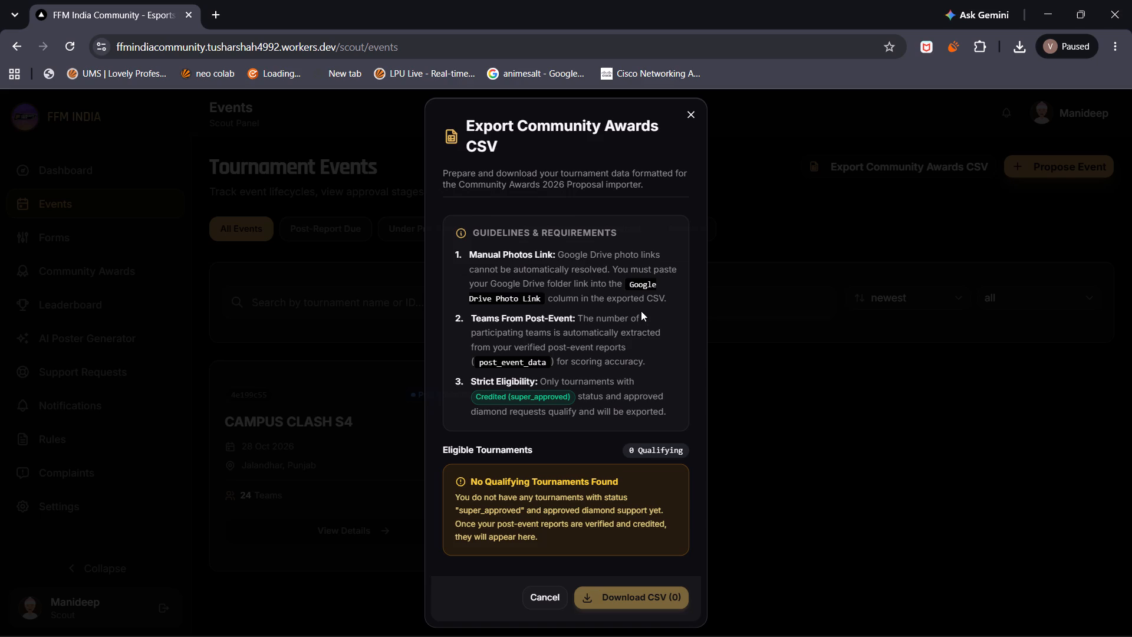
left_click(694, 116)
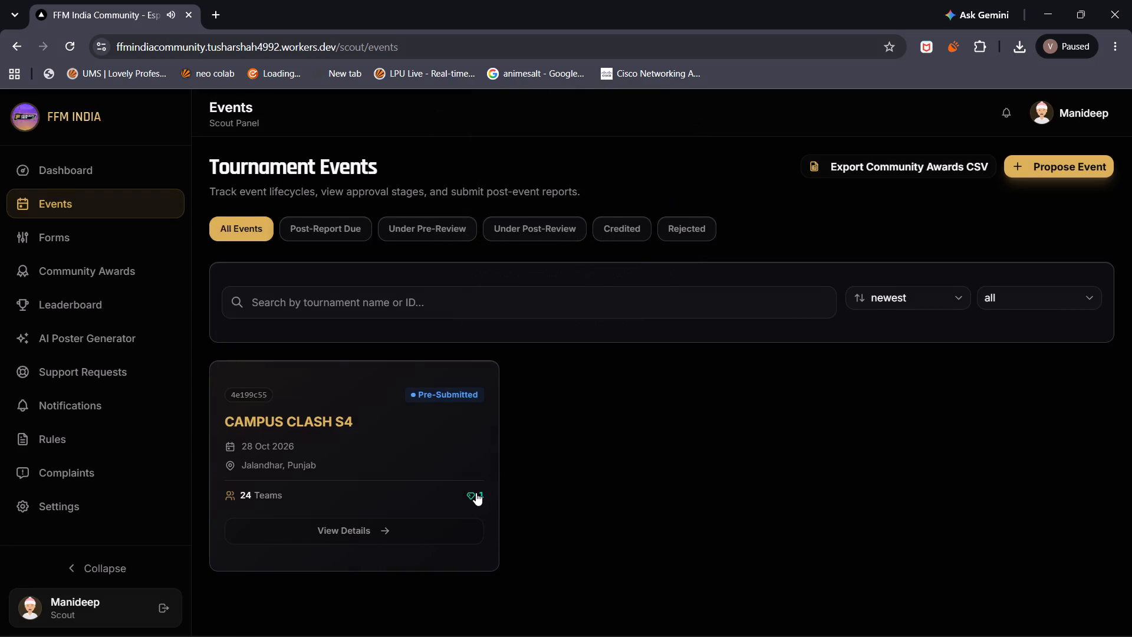
Open the detailed overview of the CAMPUS CLASH S4 tournament event.
left_click(476, 492)
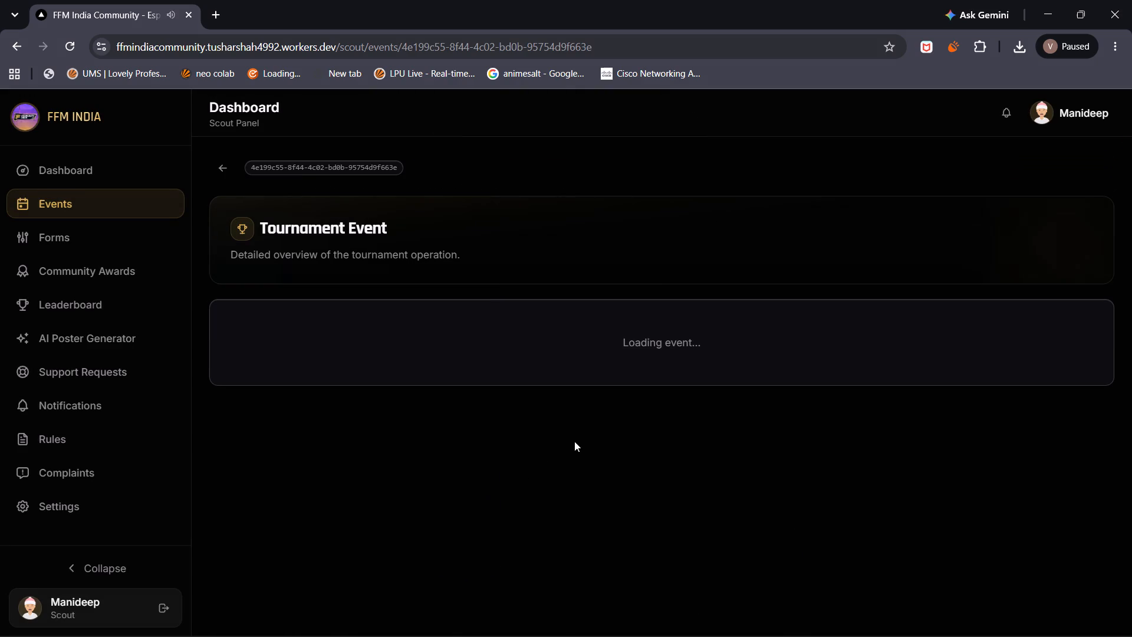
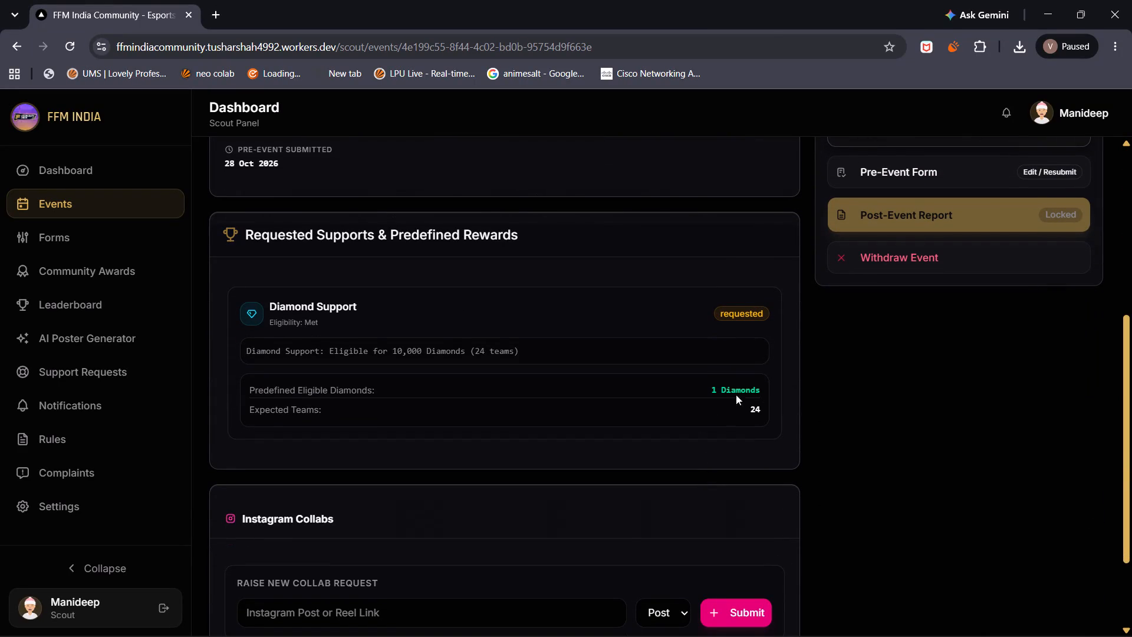
Review the CAMPUS CLASH S4 event overview, including its requested Diamond Support, Instagram collabs, operation summary, team details and operational status.
left_click(747, 383)
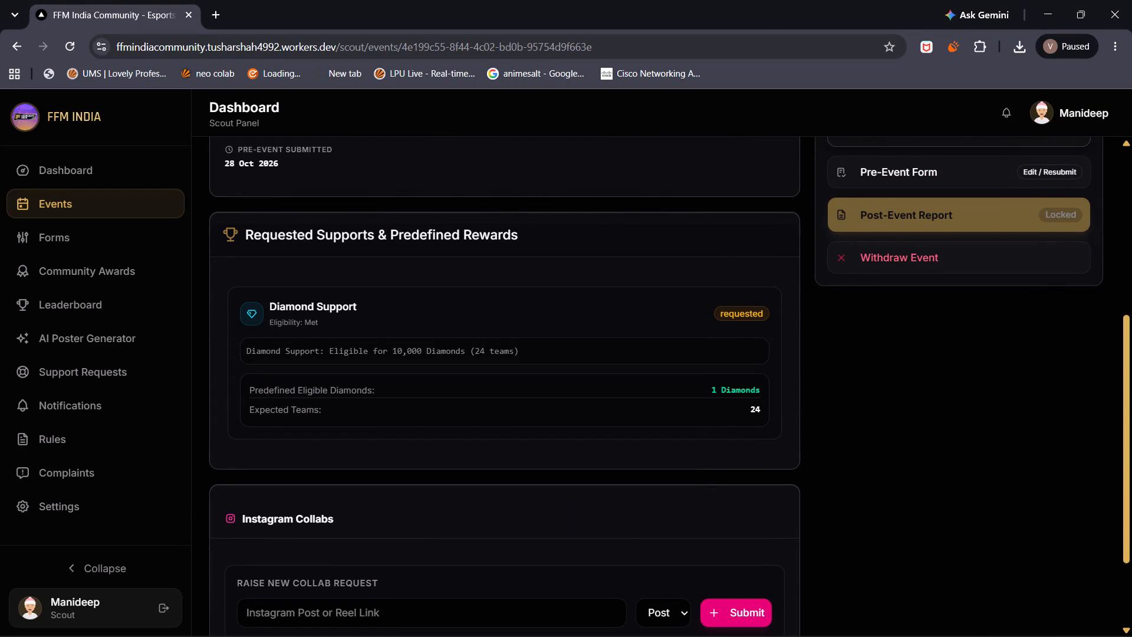
left_click(725, 393)
scroll(725, 393, "down", 3)
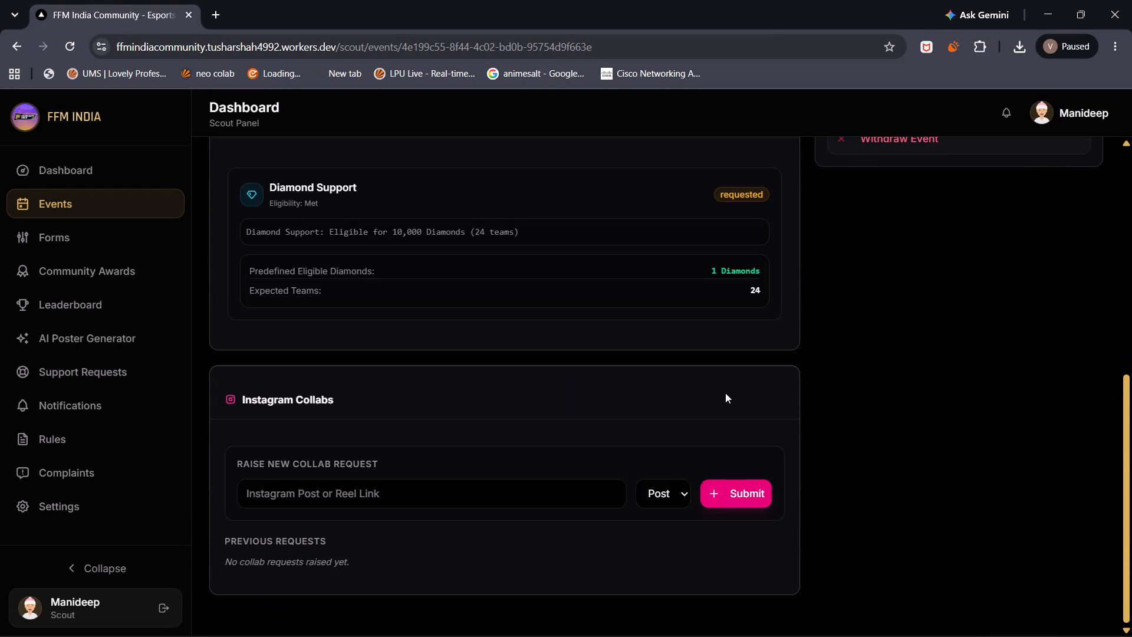
scroll(725, 393, "up", 4)
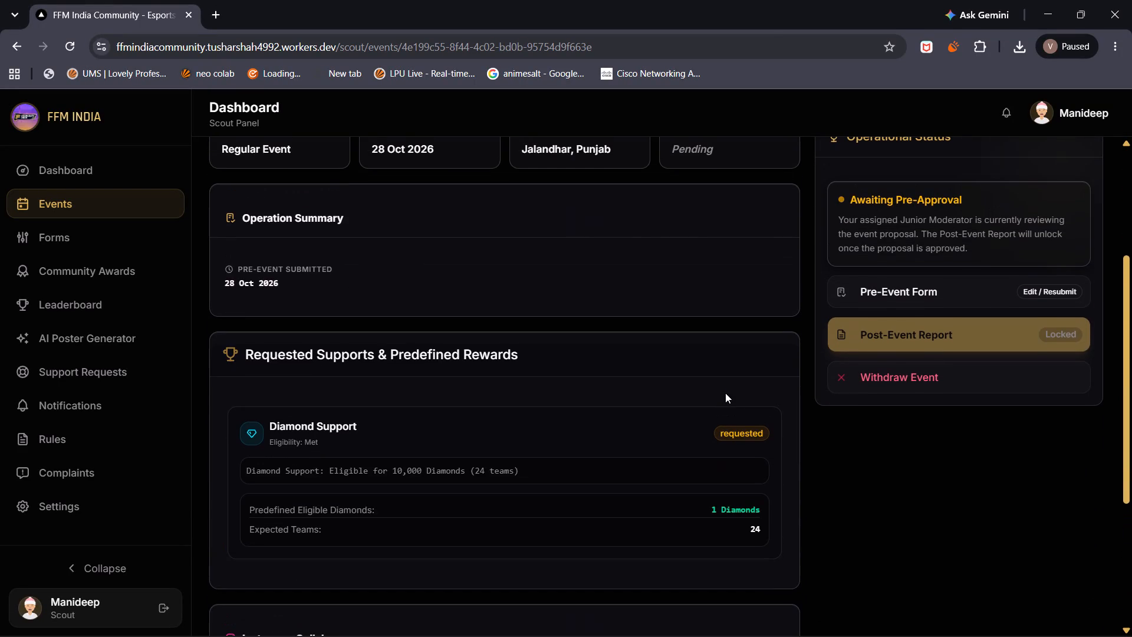
scroll(725, 393, "up", 1)
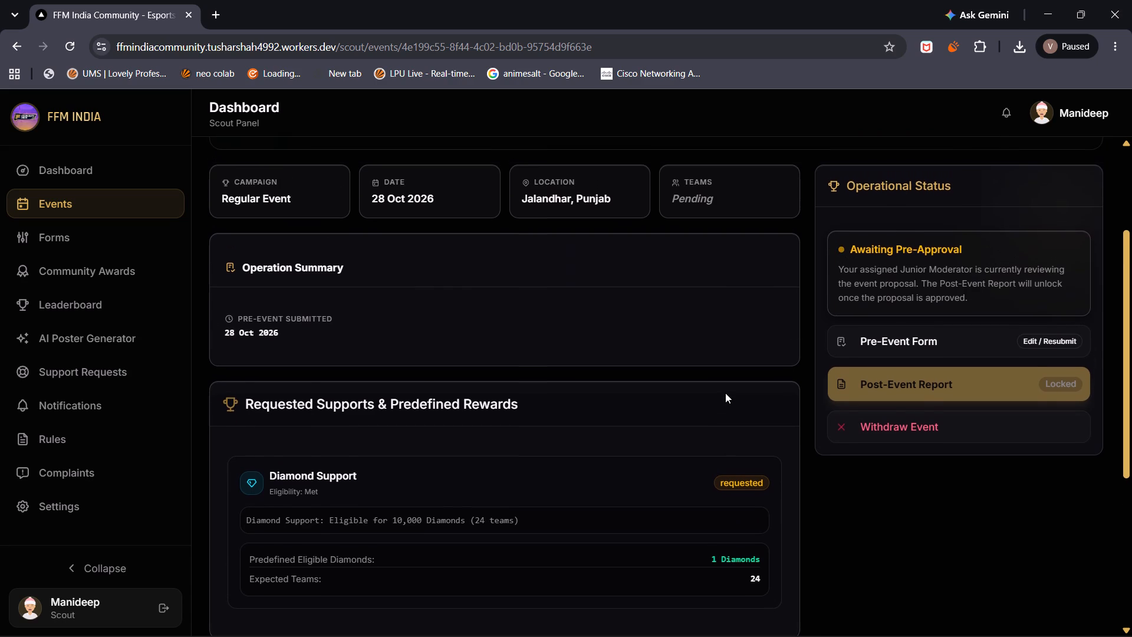
scroll(725, 393, "up", 3)
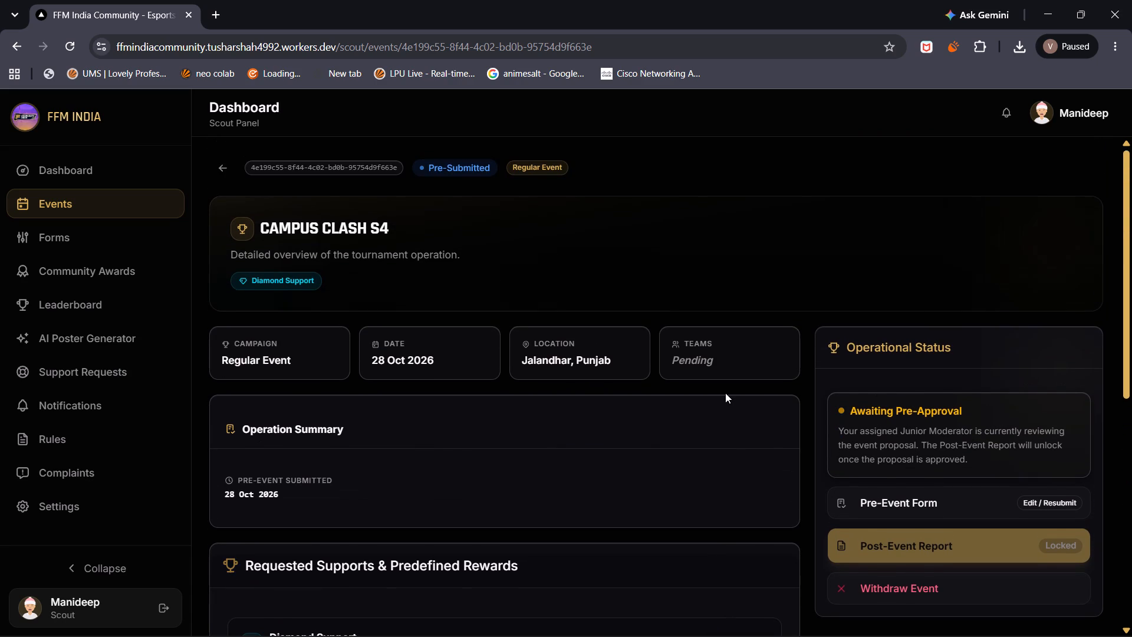
scroll(725, 393, "up", 1)
left_click(722, 357)
left_click_drag(323, 284, 305, 274)
double_click(305, 274)
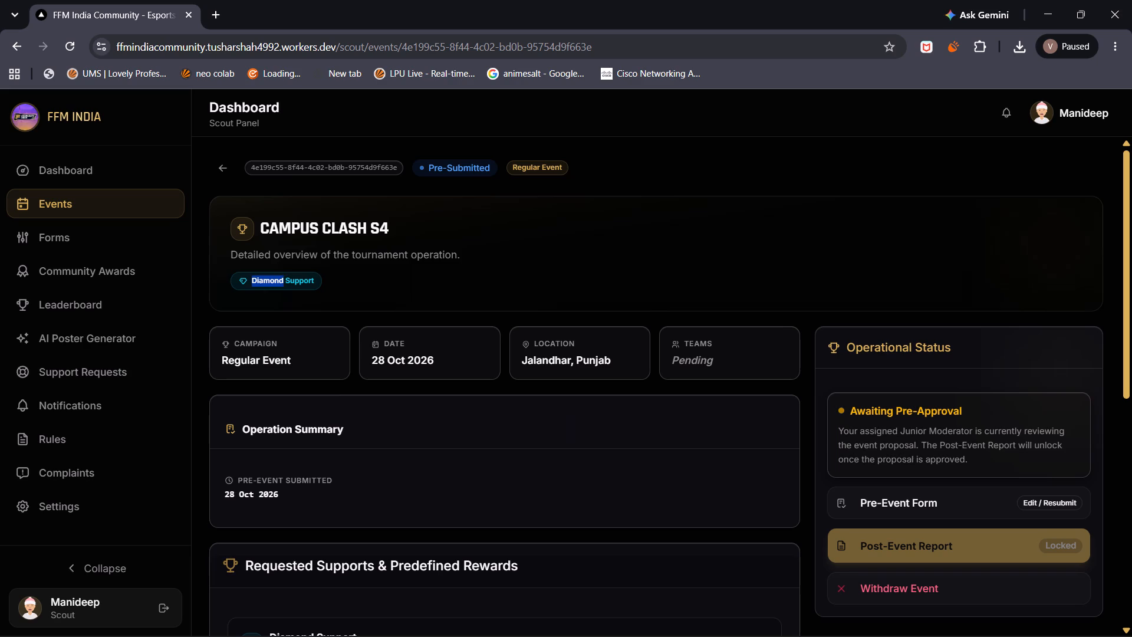
Examine the CAMPUS CLASH S4 event's overview, from its support tag and event details to the requested supports and predefined rewards.
left_click(304, 275)
left_click_drag(304, 275, 419, 382)
left_click(419, 382)
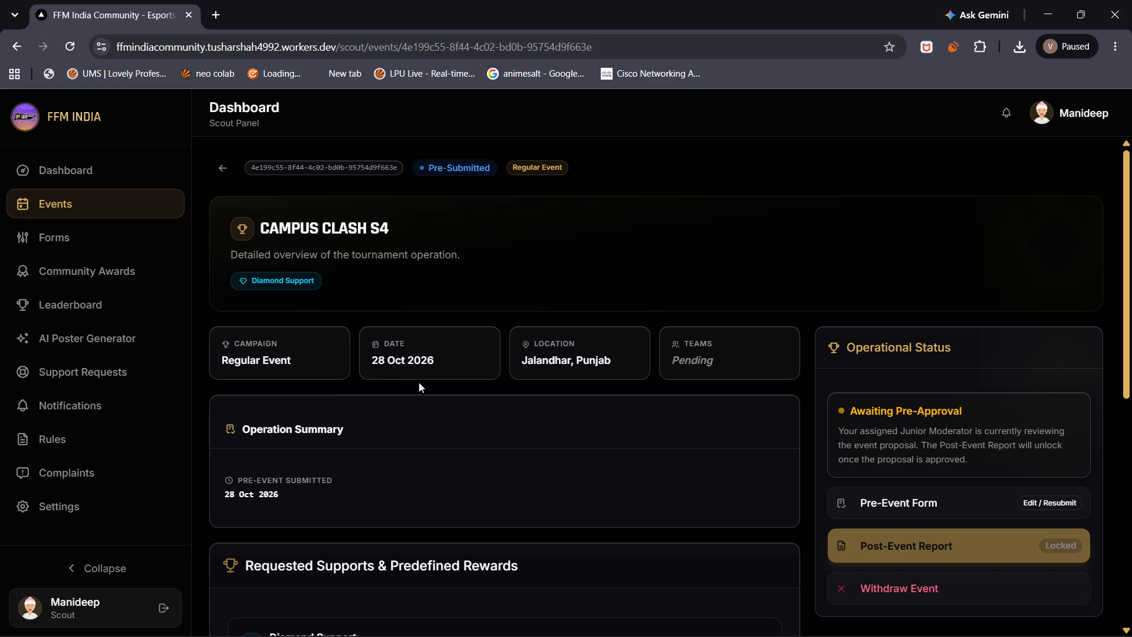
left_click_drag(419, 382, 315, 293)
double_click(315, 293)
left_click_drag(315, 293, 308, 270)
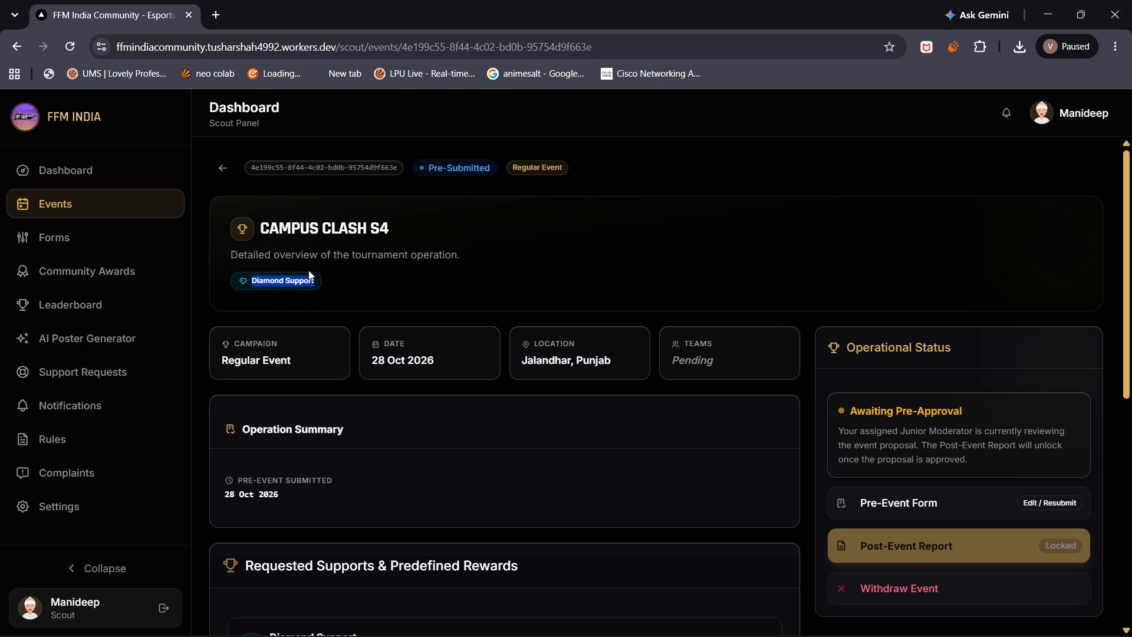
left_click_drag(308, 270, 318, 349)
double_click(318, 349)
left_click_drag(318, 349, 479, 560)
left_click_drag(479, 564, 505, 526)
double_click(505, 526)
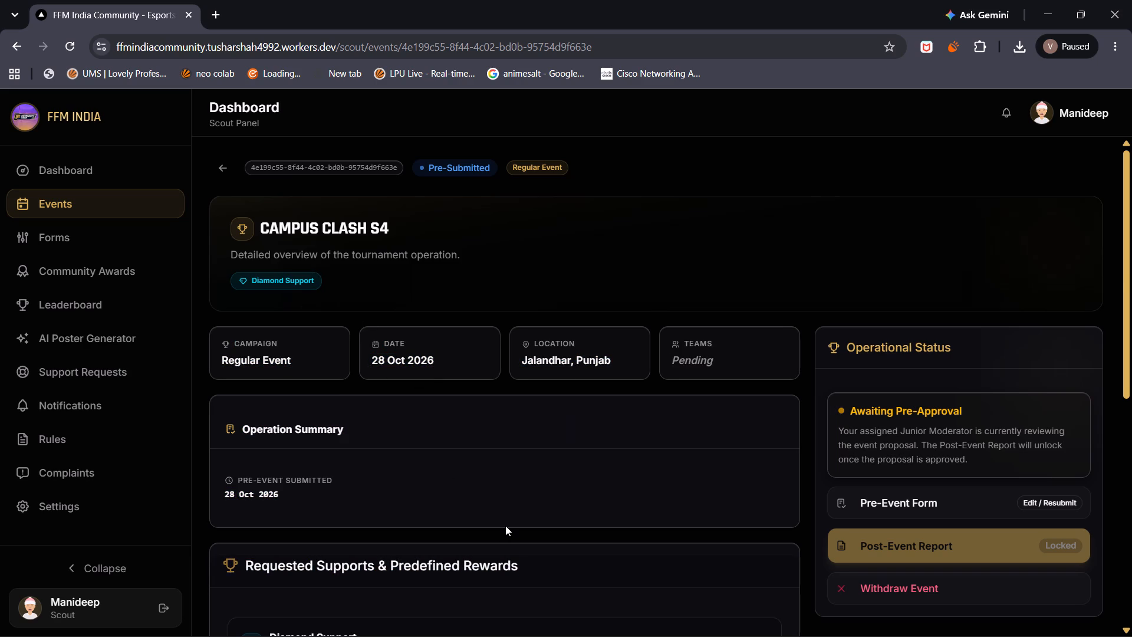
scroll(505, 526, "up", 1)
scroll(505, 526, "down", 1)
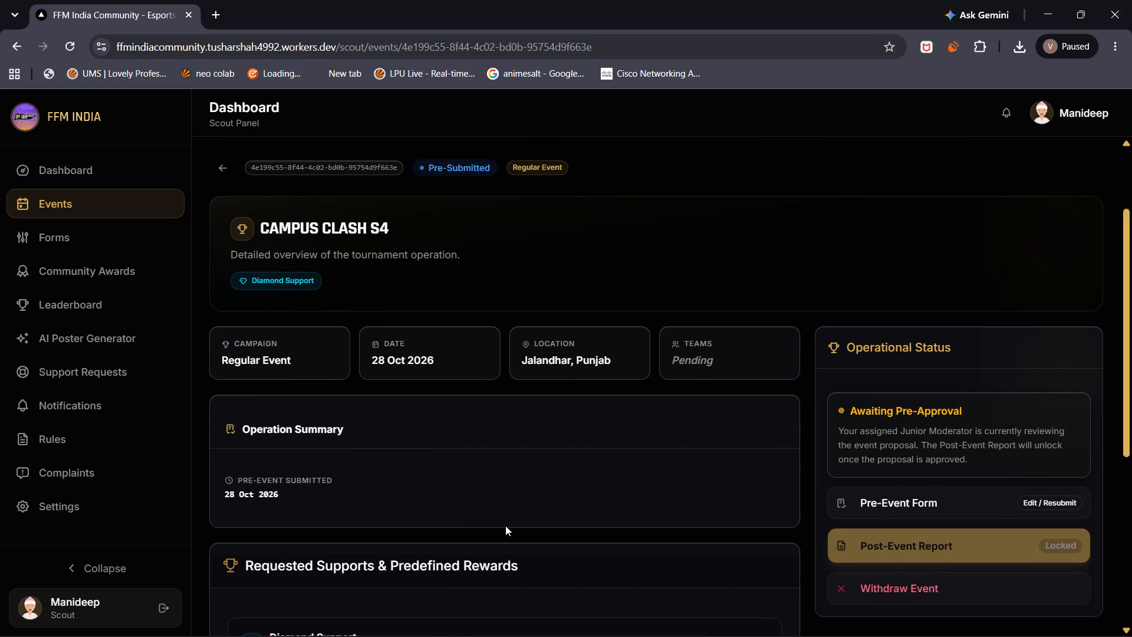
scroll(505, 526, "down", 1)
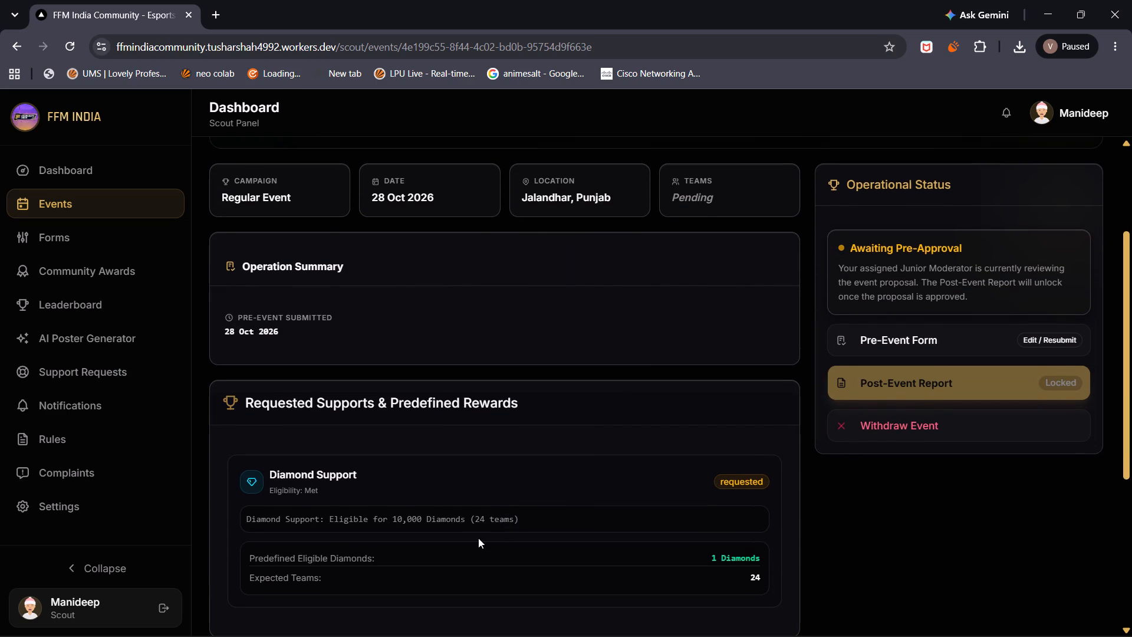
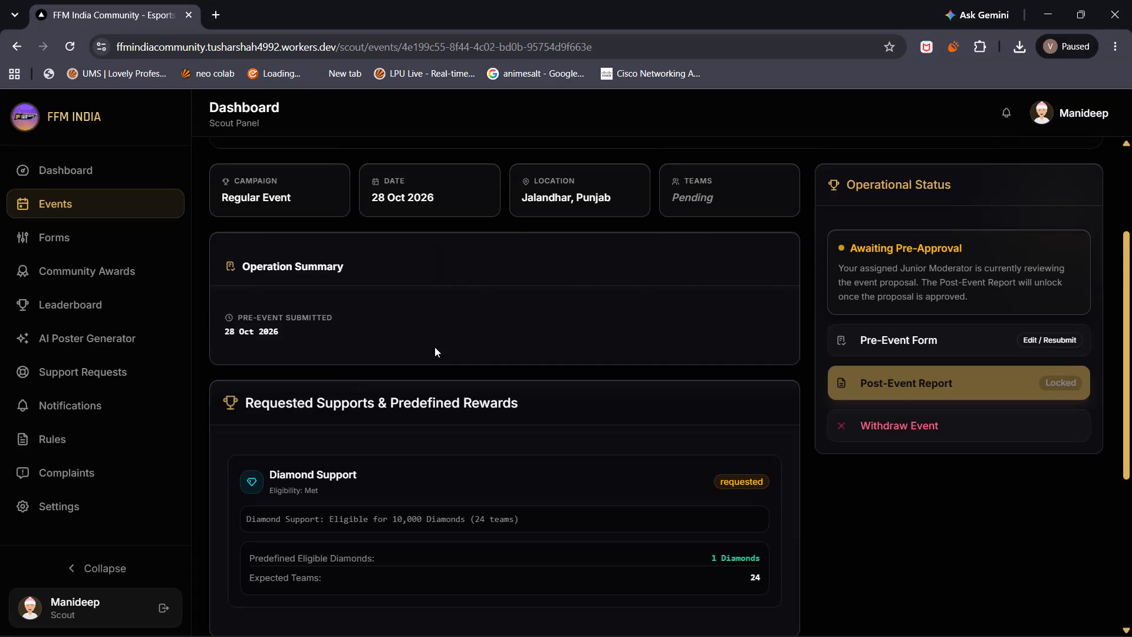
Open the scout account's settings and look over the profile's personal and regional information.
scroll(435, 347, "up", 6)
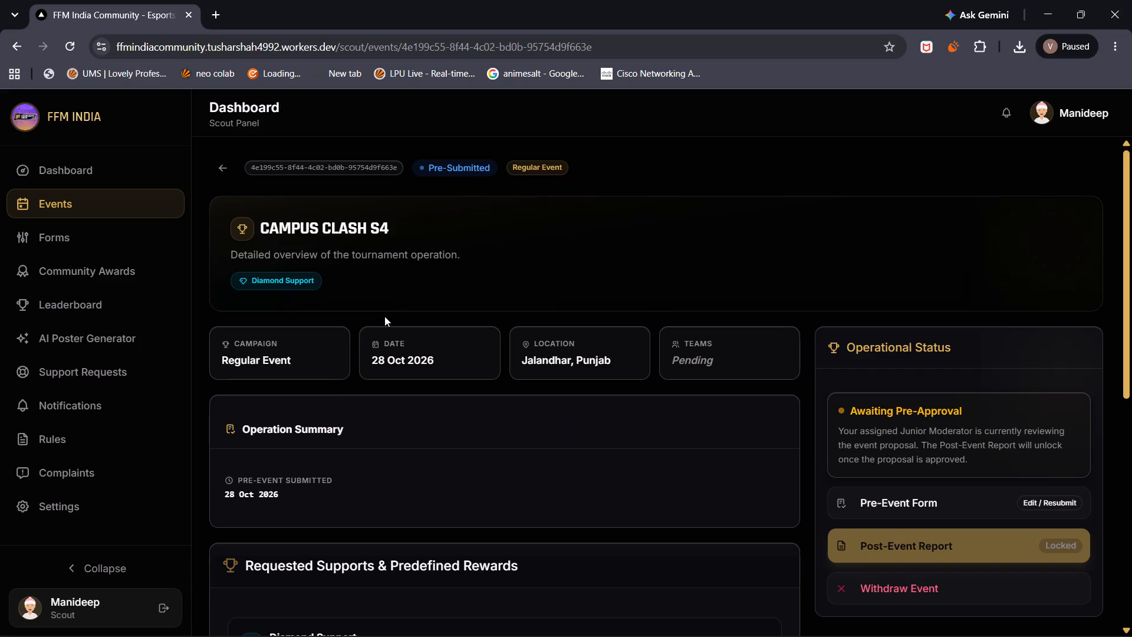
left_click(1034, 116)
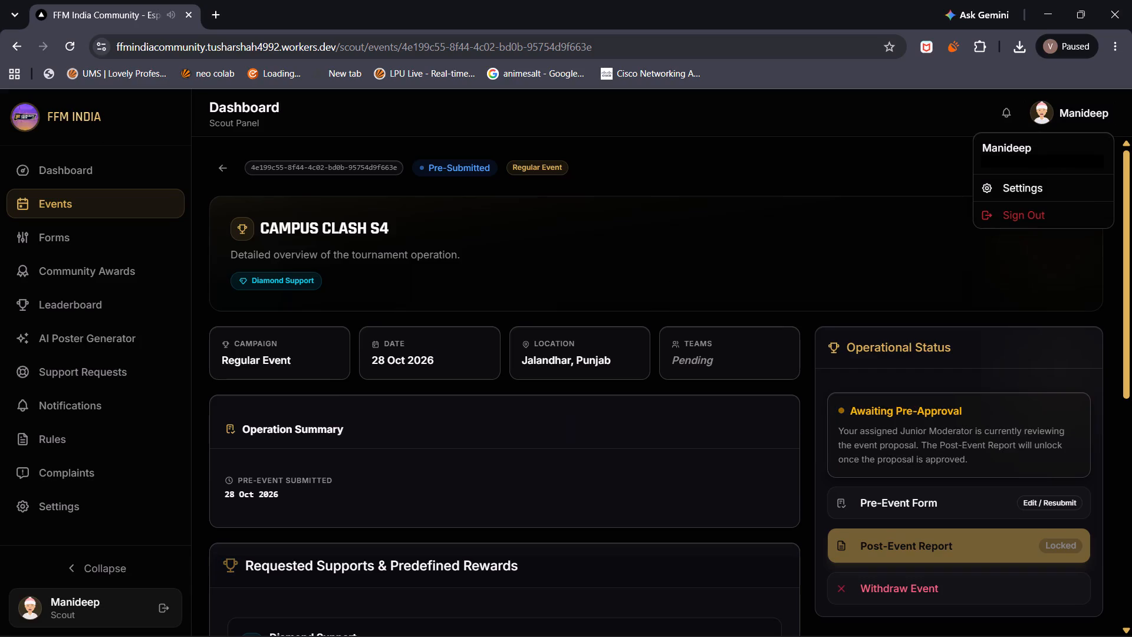
left_click(1021, 161)
left_click(1012, 188)
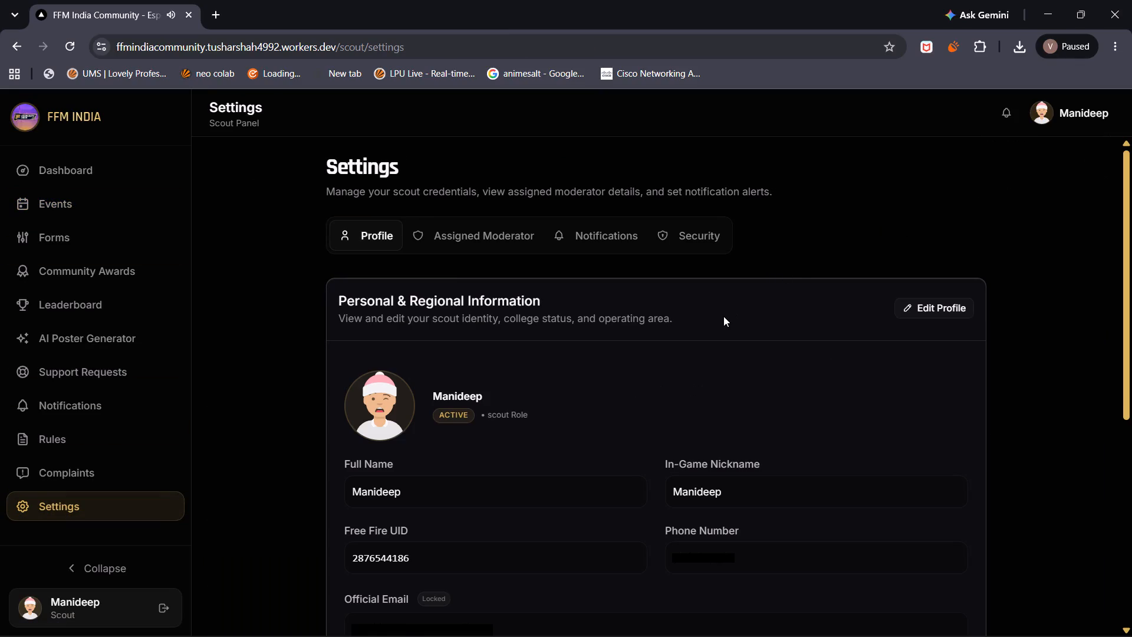
scroll(688, 385, "down", 2)
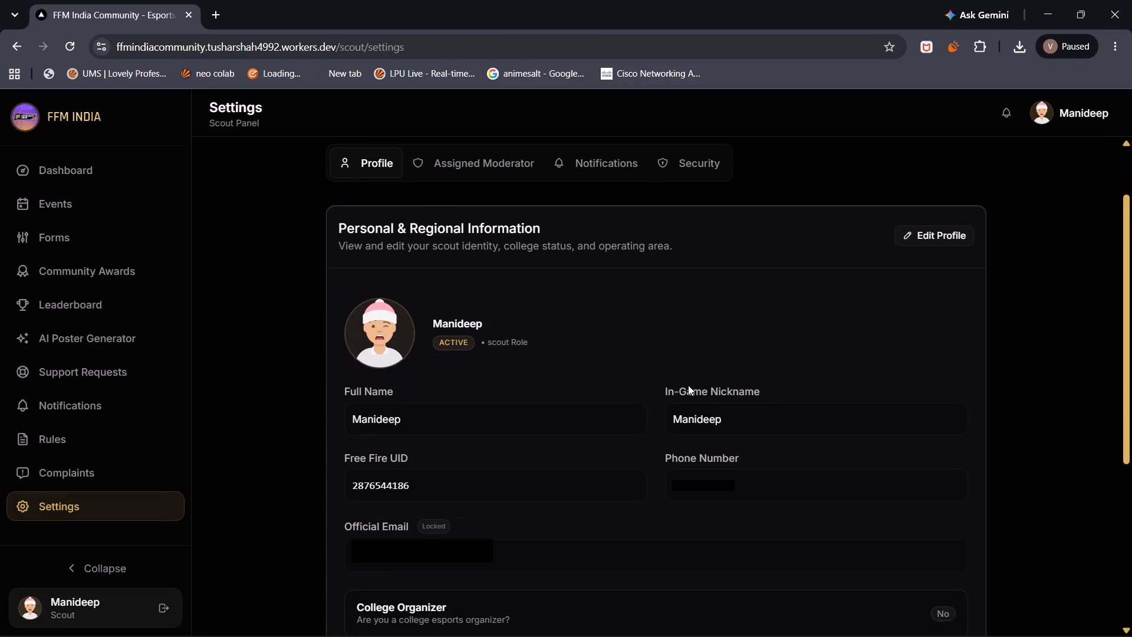
scroll(688, 385, "down", 2)
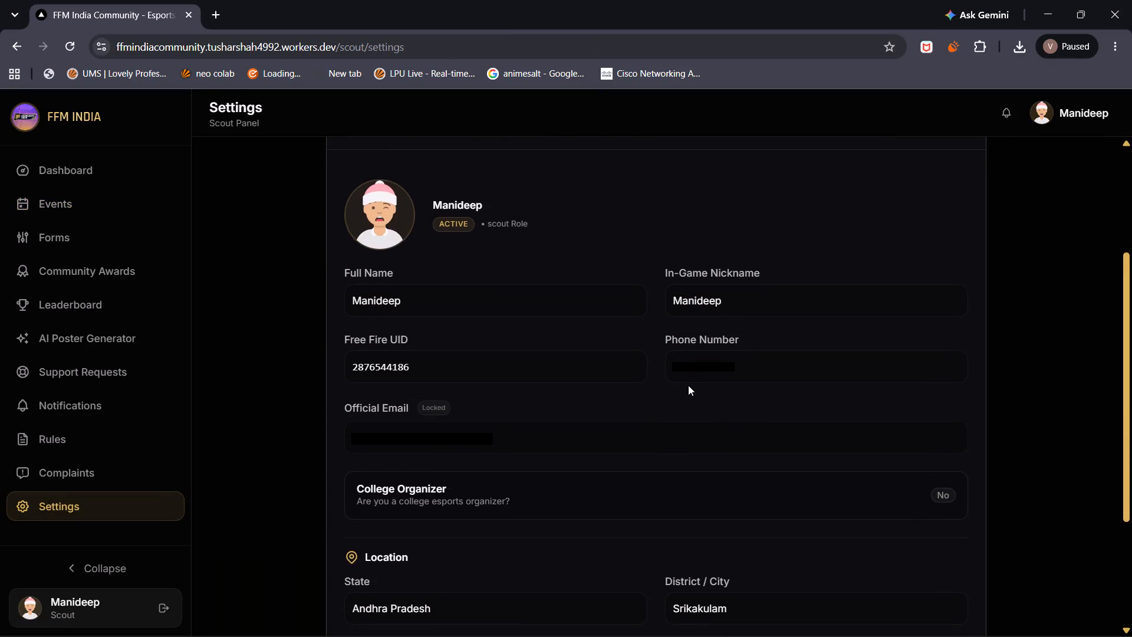
Enable editing of the profile and clear the existing Free Fire UID.
left_click(597, 363)
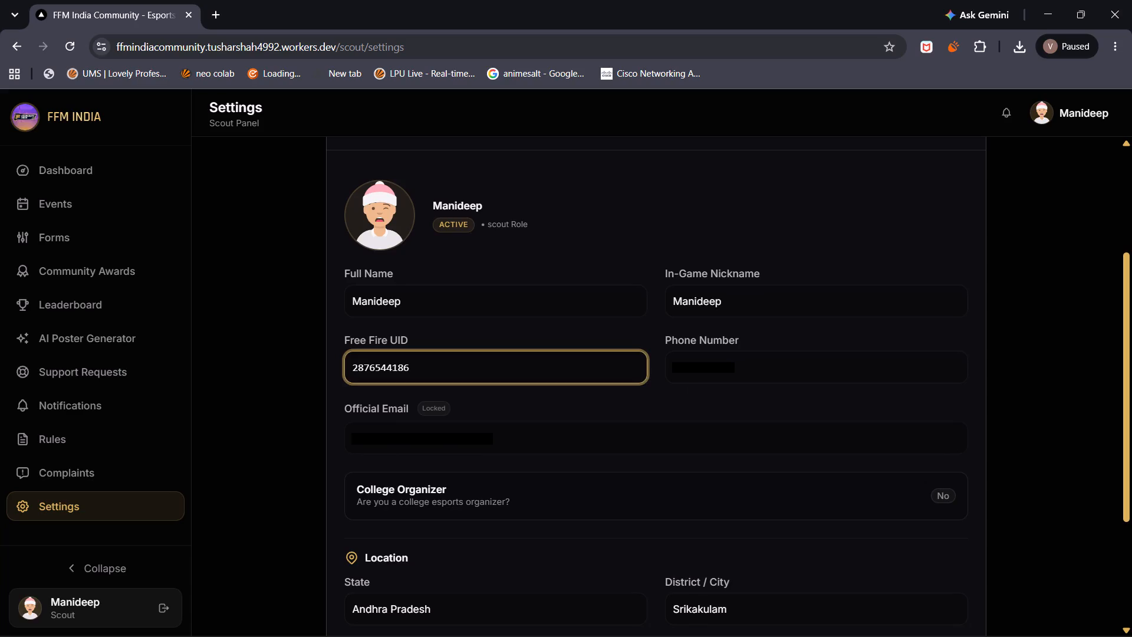
left_click(408, 372)
key("BackSpace")
scroll(408, 372, "down", 4)
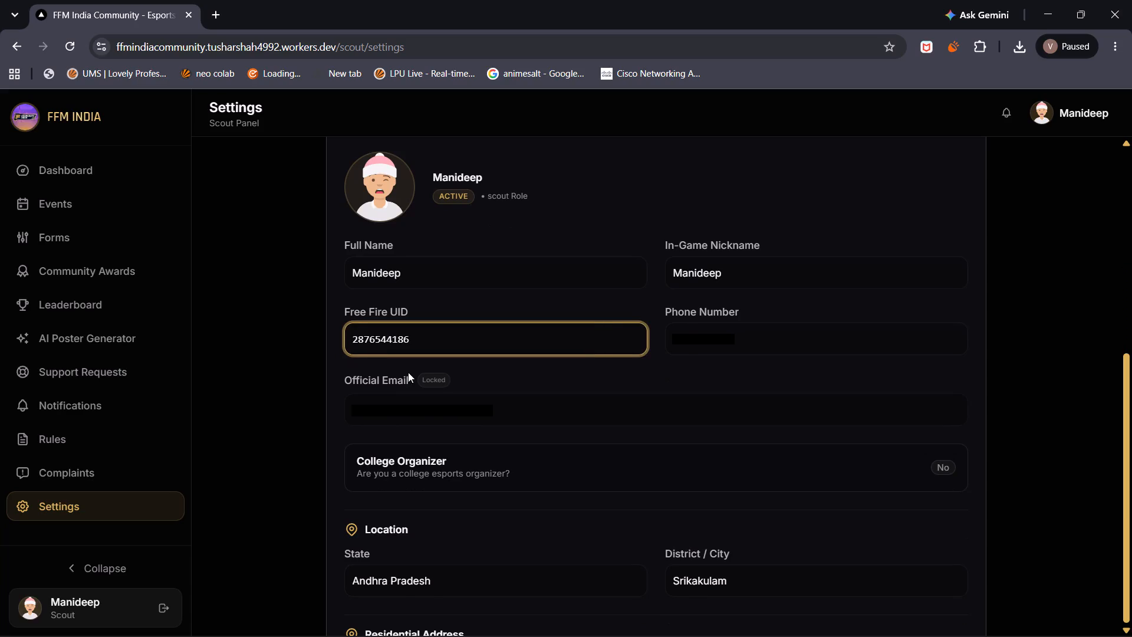
scroll(408, 372, "up", 4)
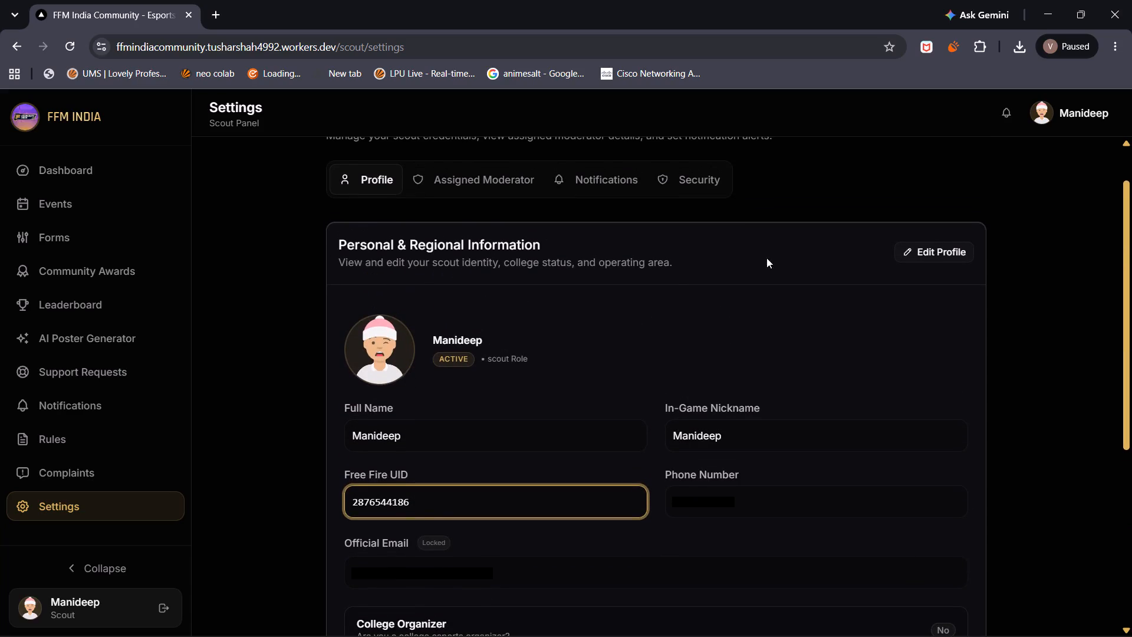
left_click(939, 246)
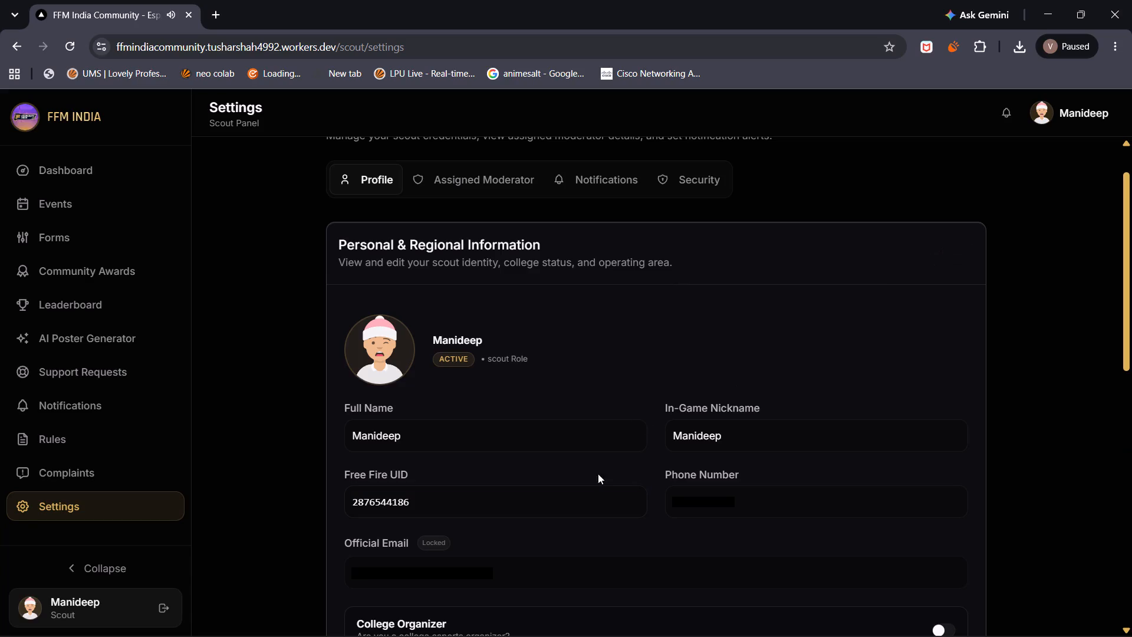
left_click(590, 509)
key("BackSpace")
key("BackSpace")
key("BackSpace")
key("BackSpace")
key("BackSpace")
key("BackSpace")
key("BackSpace")
key("BackSpace")
key("BackSpace")
key("BackSpace")
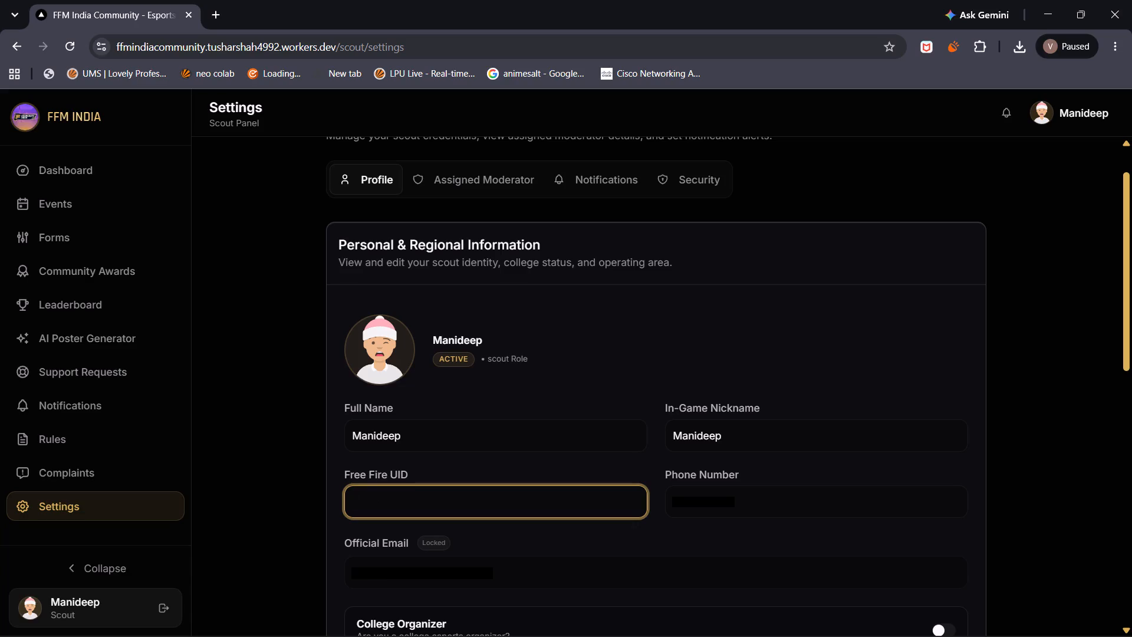
Replace the in-game nickname with LIGER.
left_click(820, 442)
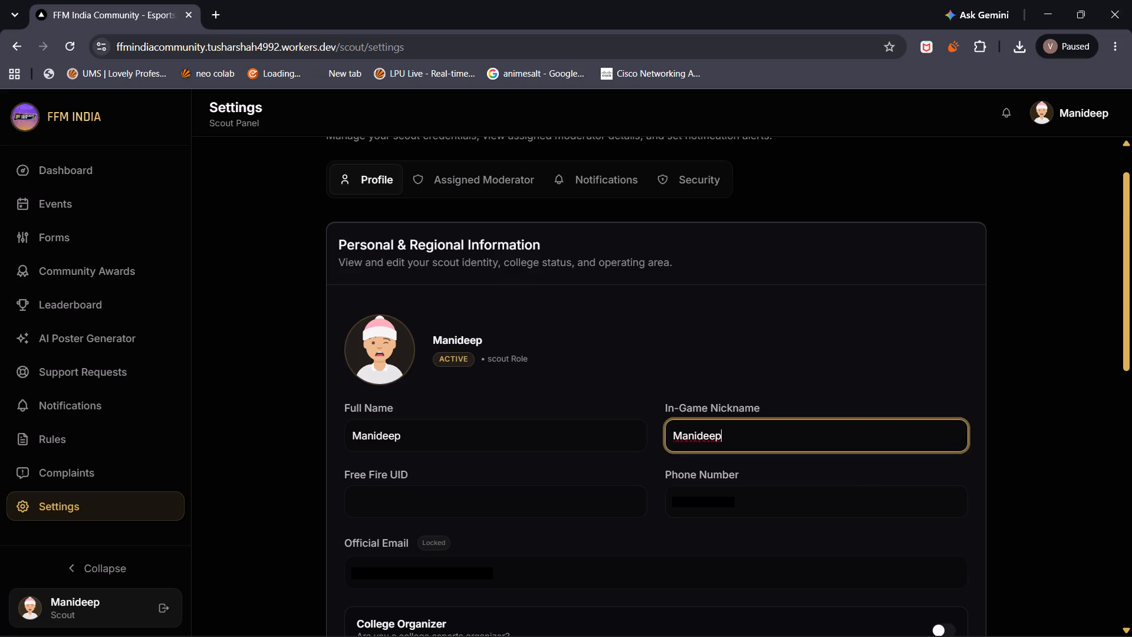
key("BackSpace")
key("BackSpace")
key("BackSpace")
key("BackSpace")
key("BackSpace")
key("BackSpace")
key("BackSpace")
key("BackSpace")
key("BackSpace")
type("liger")
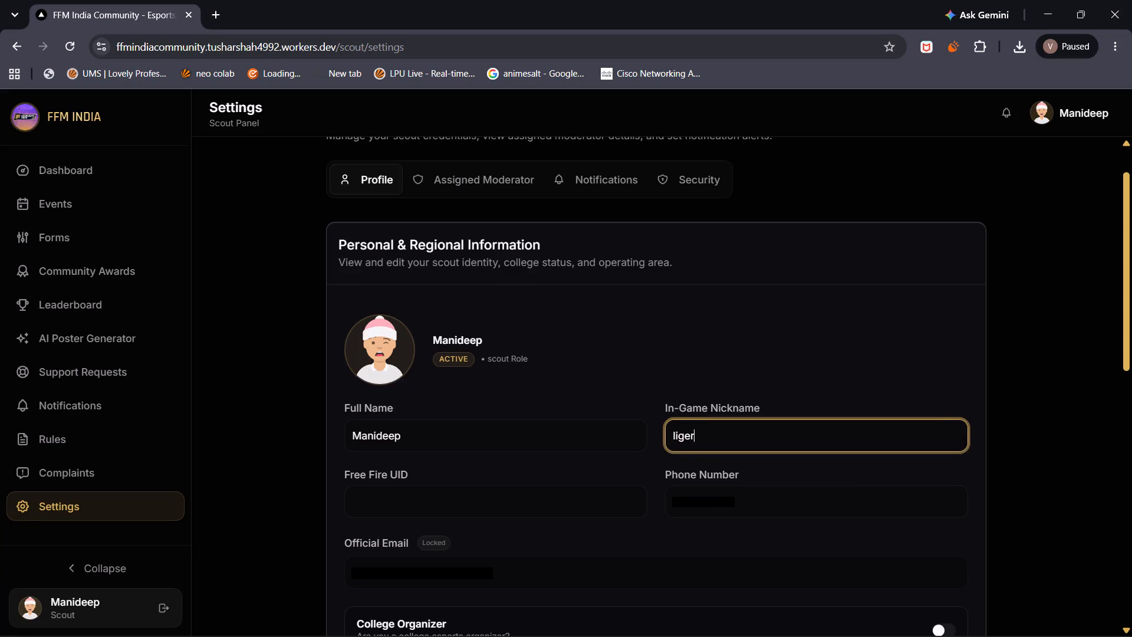
key("BackSpace")
key("BackSpace")
key("BackSpace")
key("BackSpace")
key("BackSpace")
type("LIGER")
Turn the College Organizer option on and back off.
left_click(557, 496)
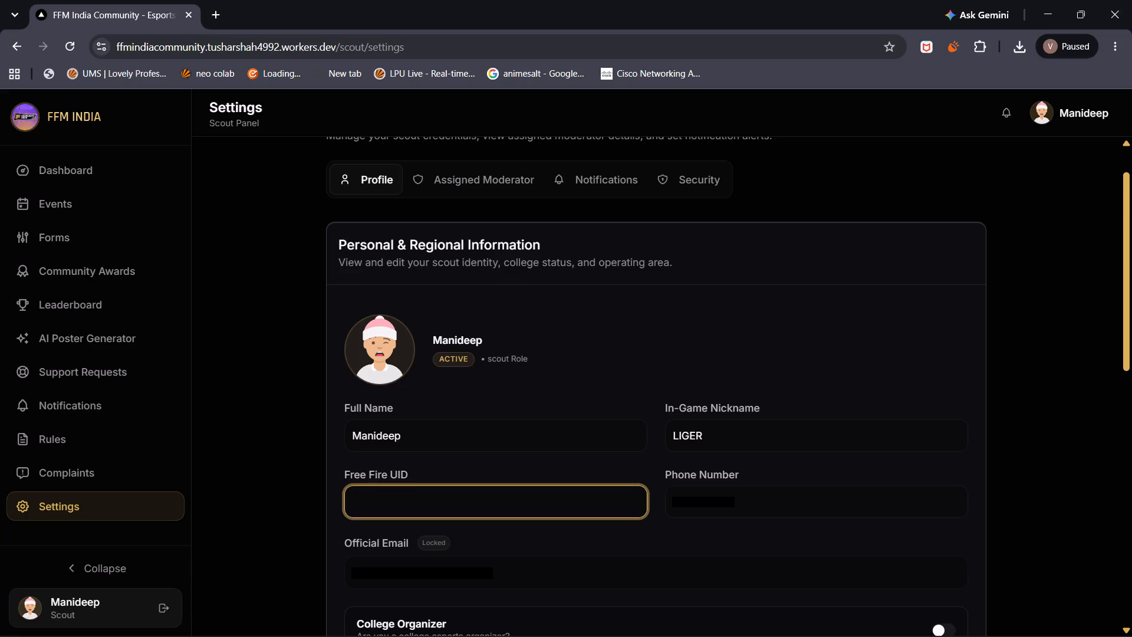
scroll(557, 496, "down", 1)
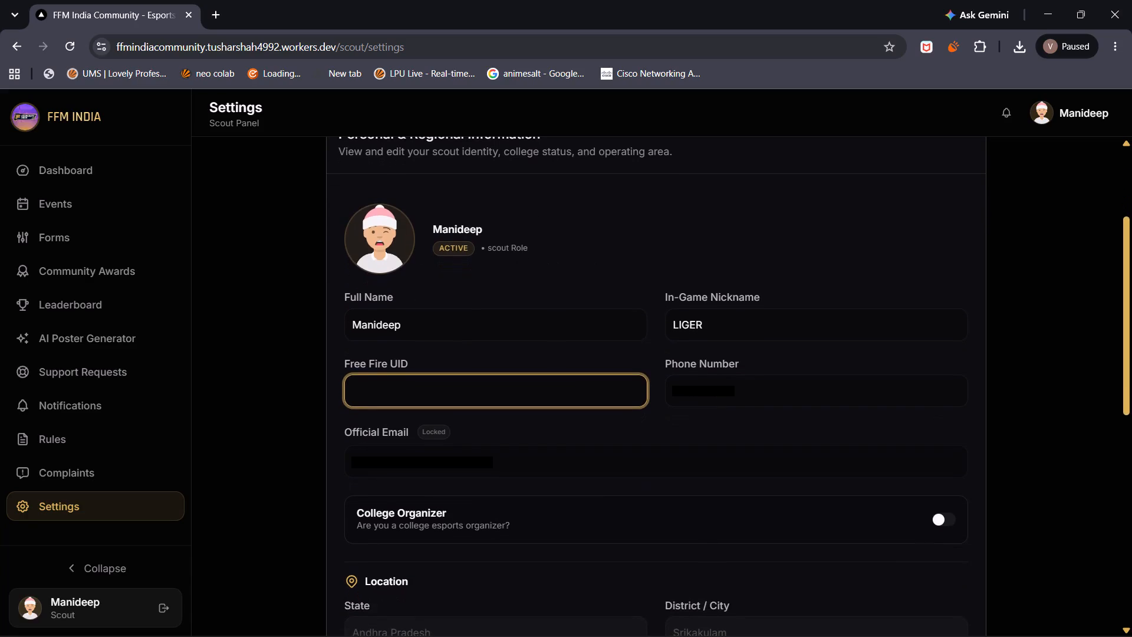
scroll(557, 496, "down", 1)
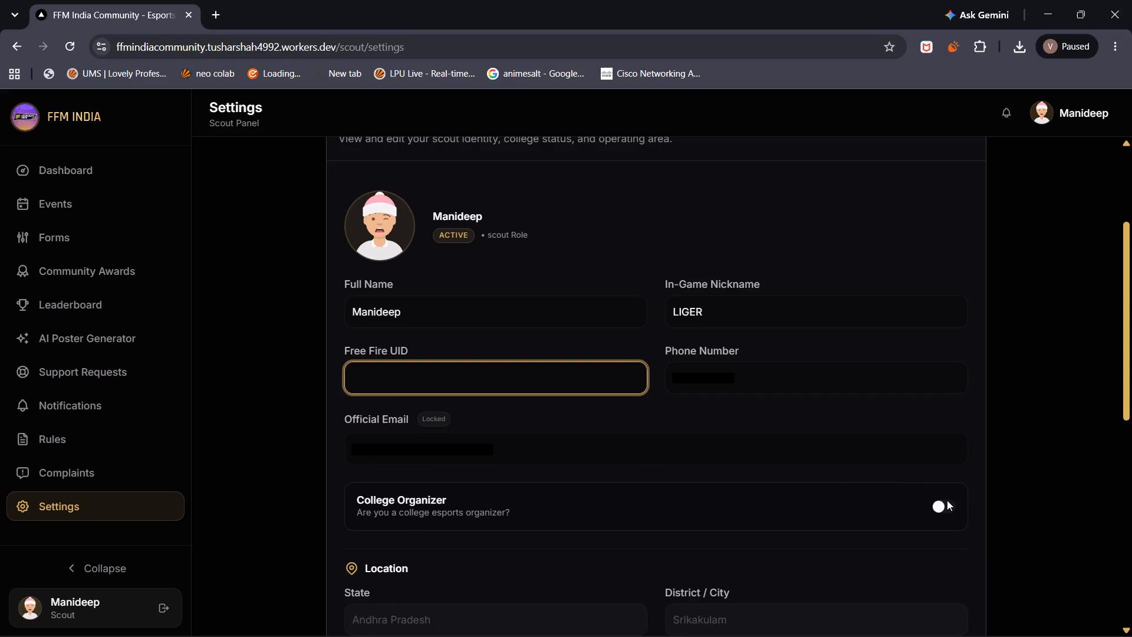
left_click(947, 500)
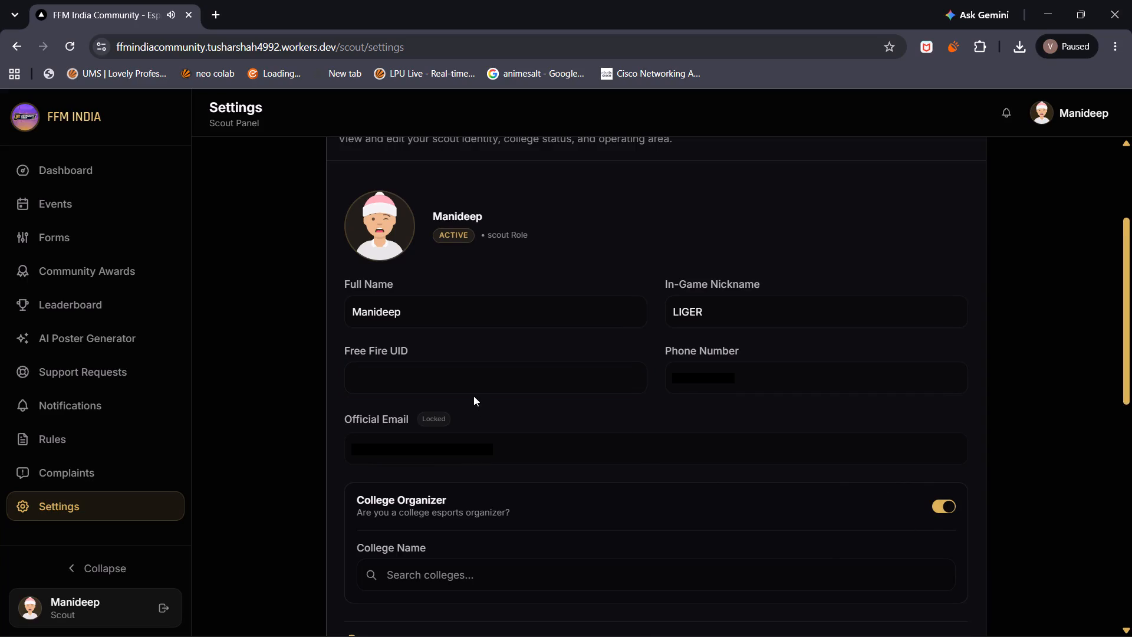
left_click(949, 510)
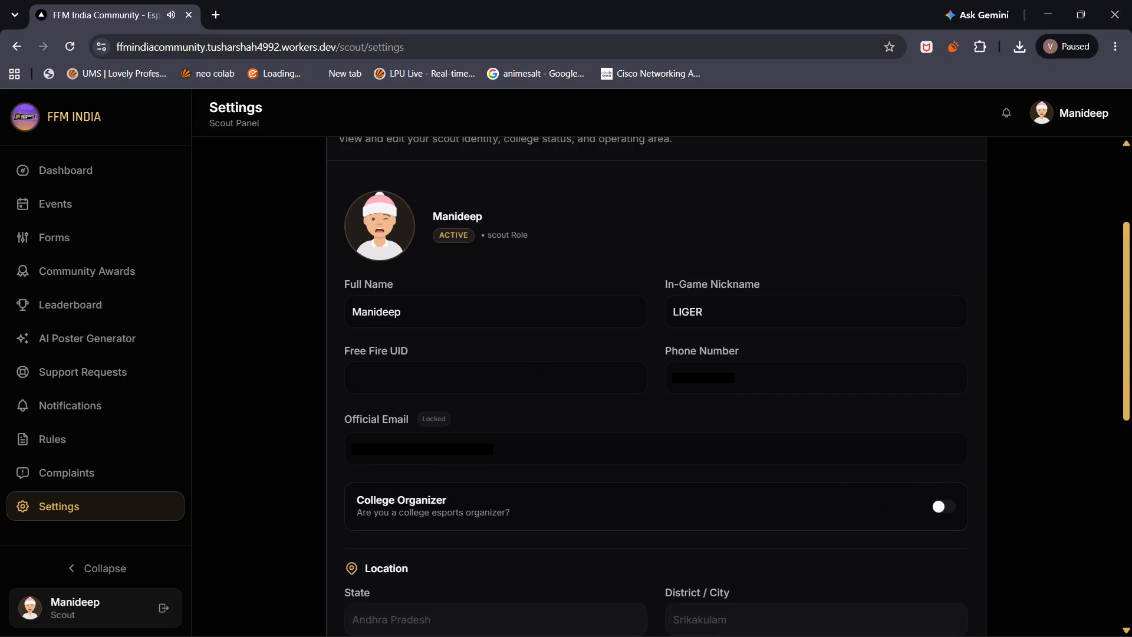
Enter the new Free Fire UID in the profile.
left_click(484, 376)
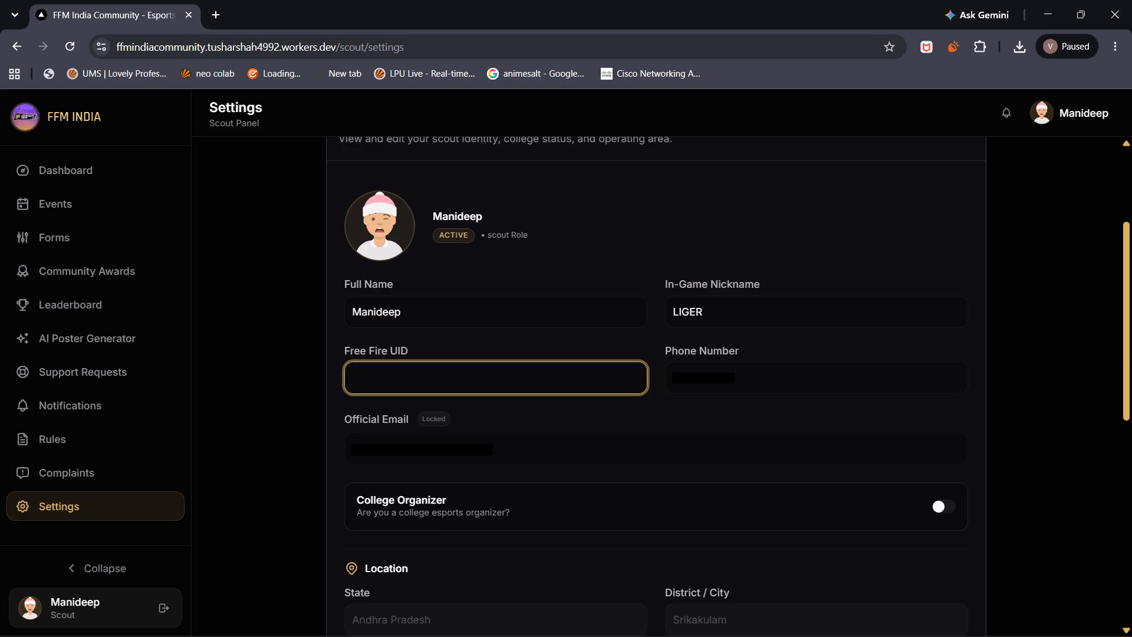
key("1")
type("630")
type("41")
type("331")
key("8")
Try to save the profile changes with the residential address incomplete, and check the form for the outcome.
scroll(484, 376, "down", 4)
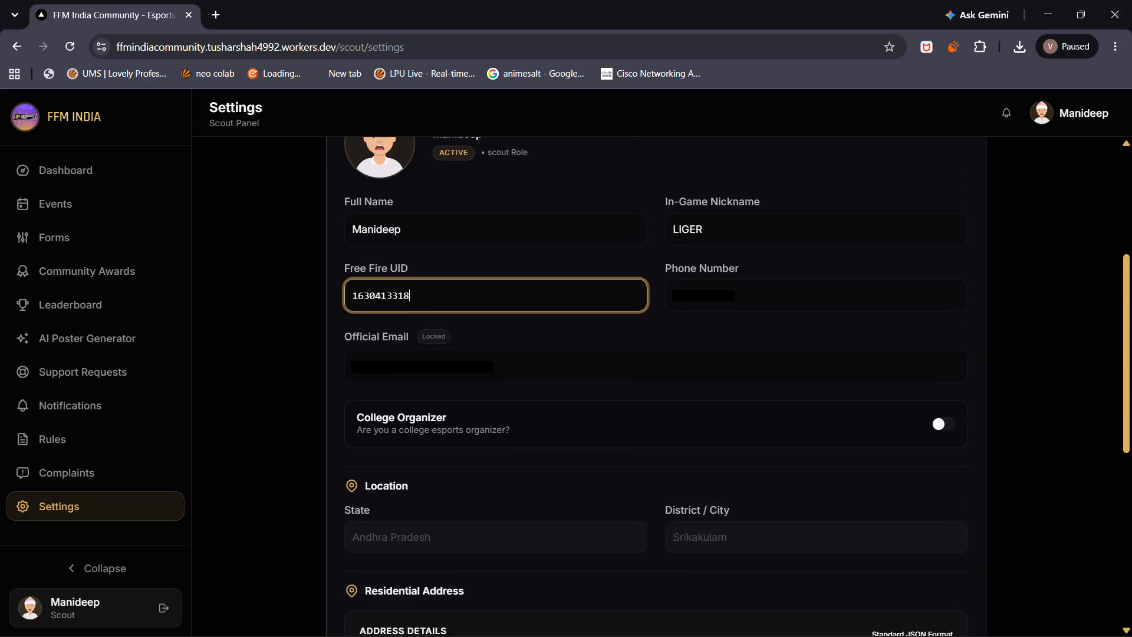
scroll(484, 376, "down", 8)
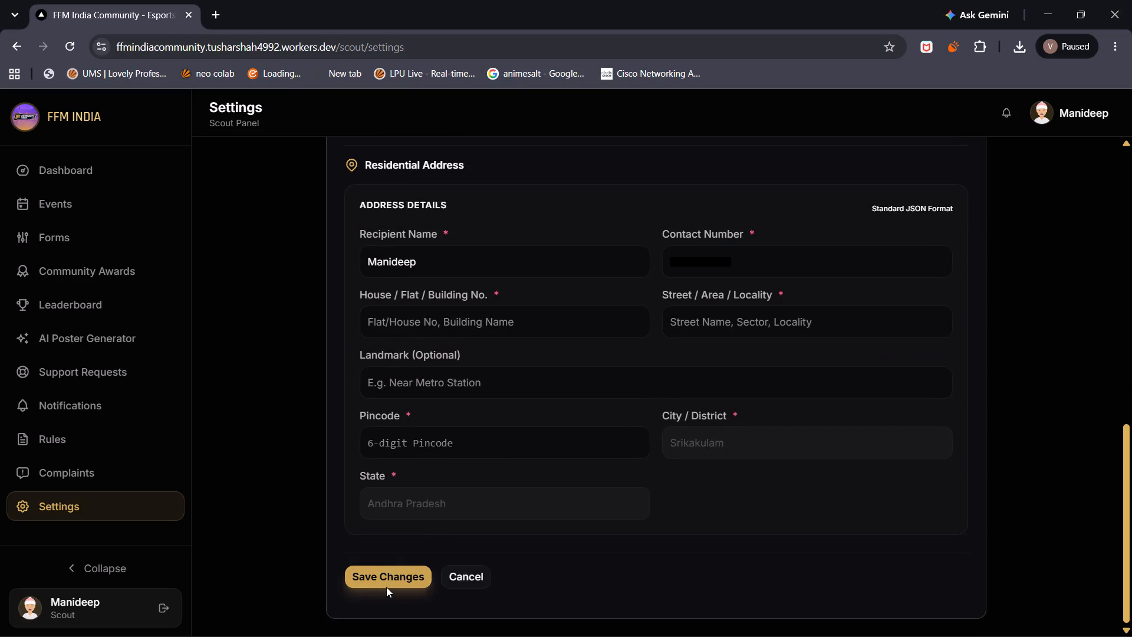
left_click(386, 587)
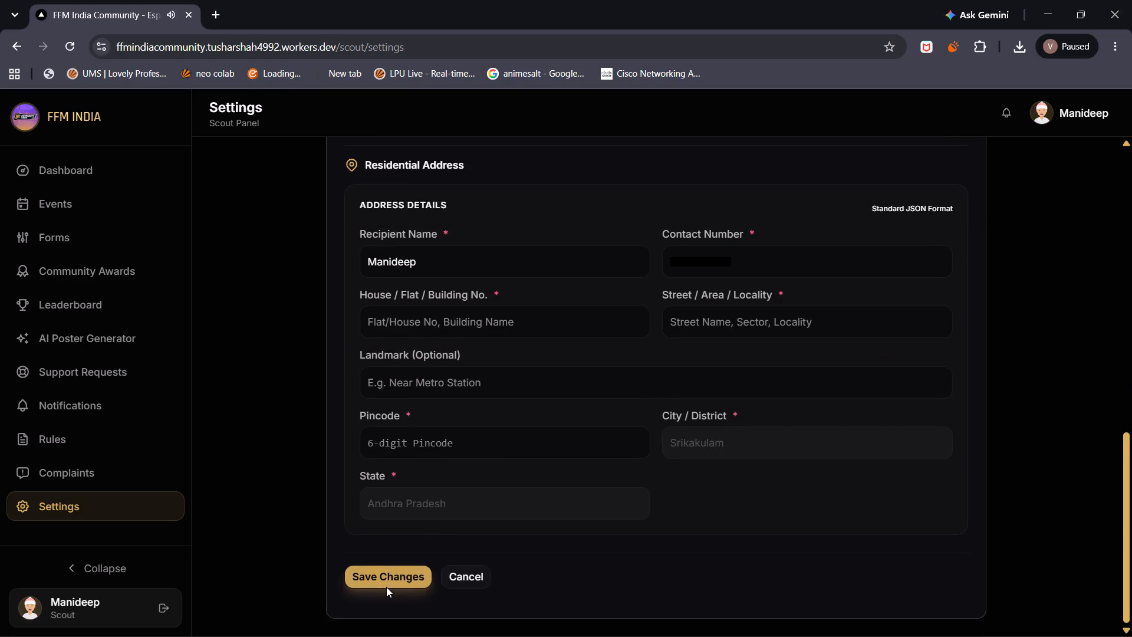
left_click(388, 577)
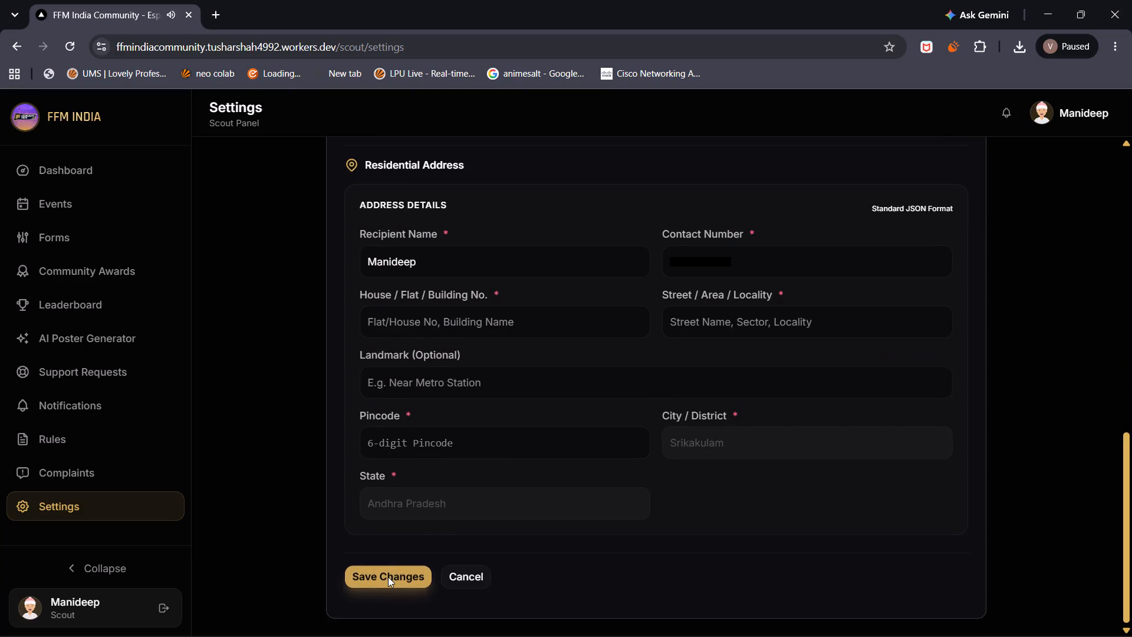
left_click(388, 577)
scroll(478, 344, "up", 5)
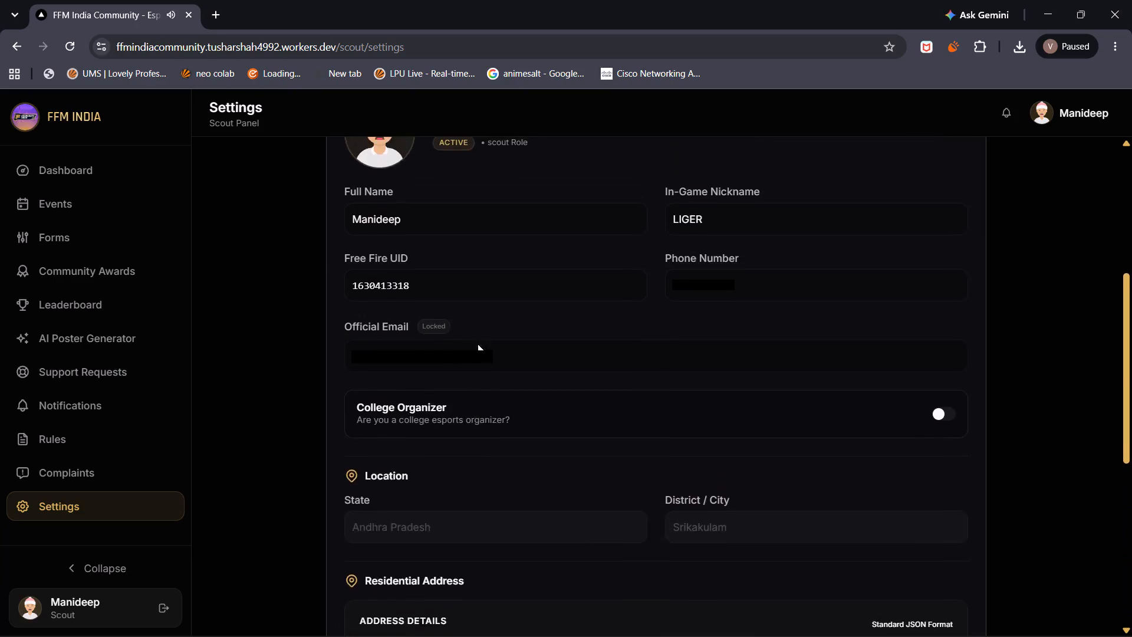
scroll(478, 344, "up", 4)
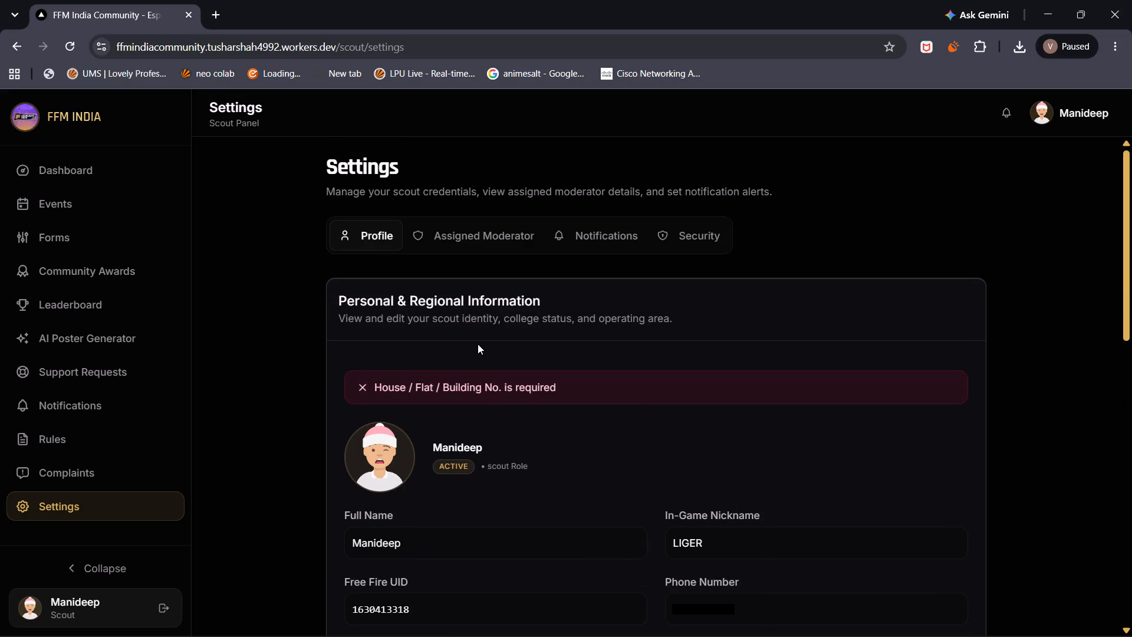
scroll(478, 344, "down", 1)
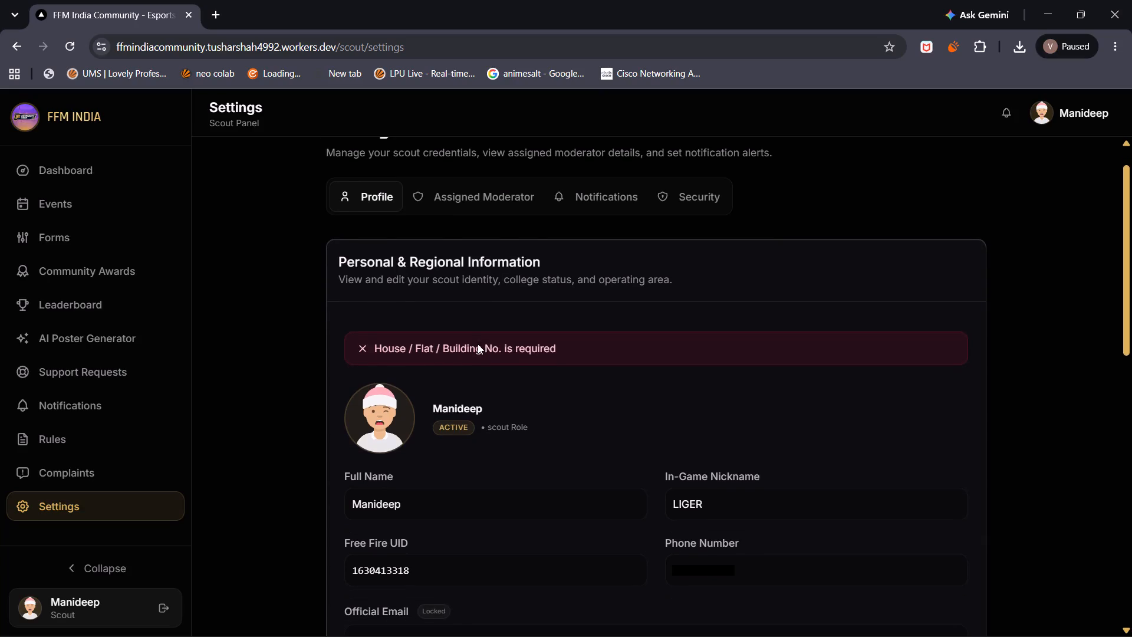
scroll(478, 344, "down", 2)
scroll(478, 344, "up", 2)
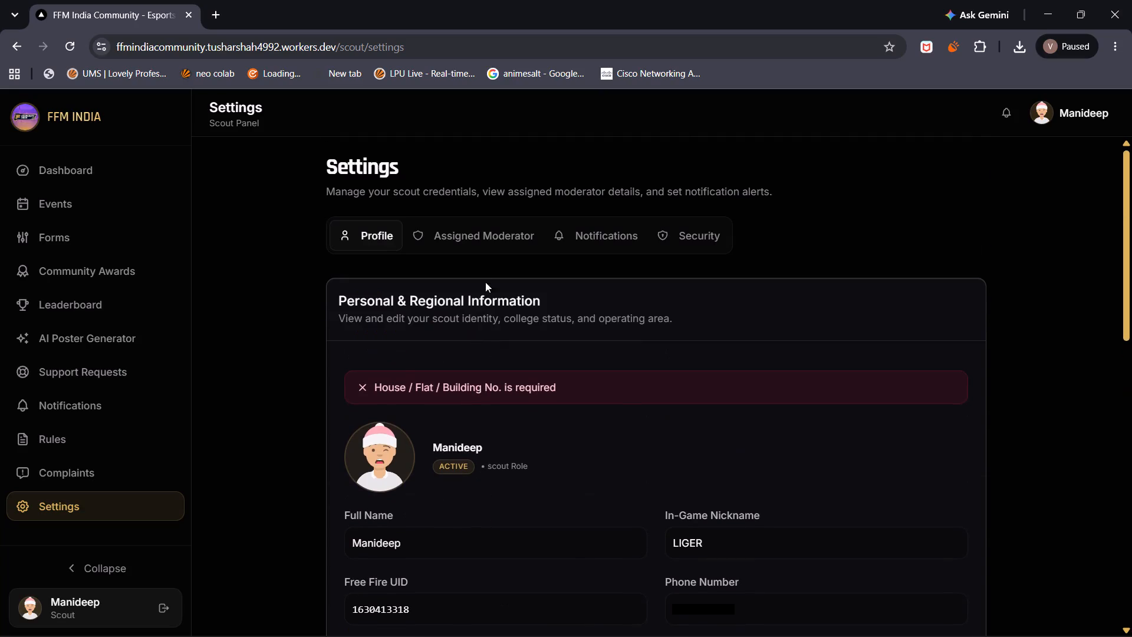
View the assigned regional moderator's details and the notification and audio preferences in the settings.
left_click(479, 237)
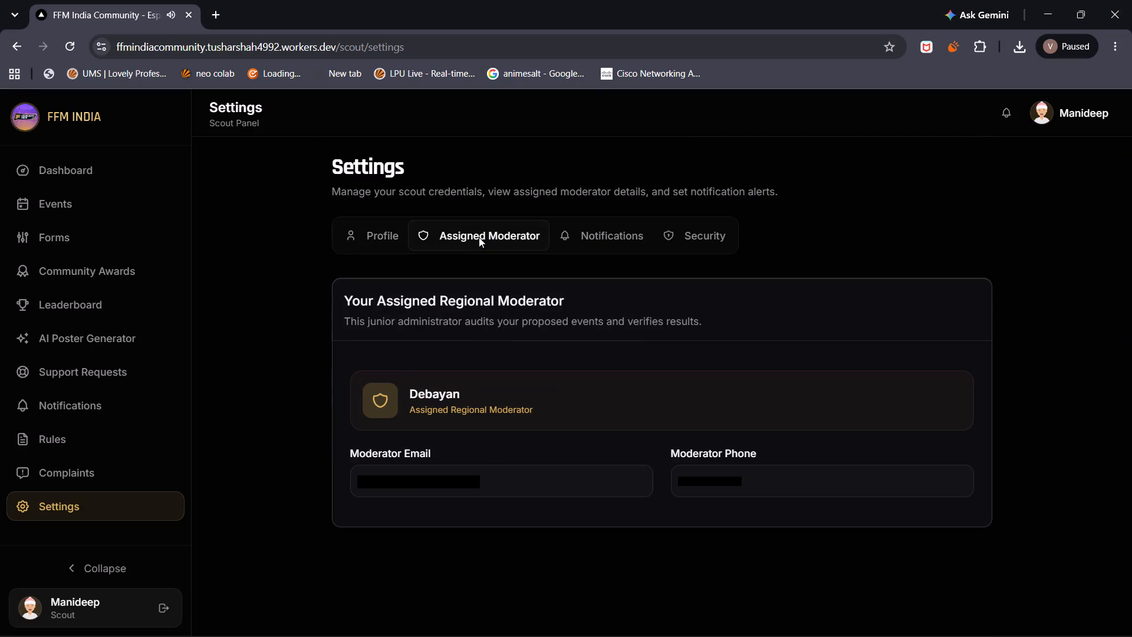
left_click(590, 225)
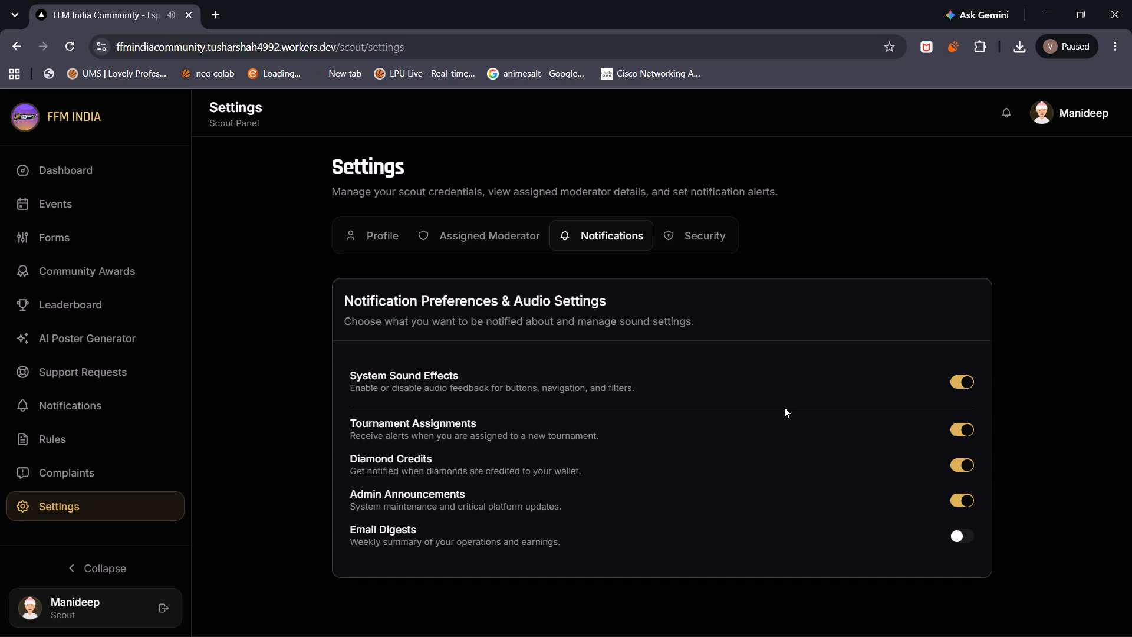
Turn on Email Digests in the notification preferences.
left_click(969, 543)
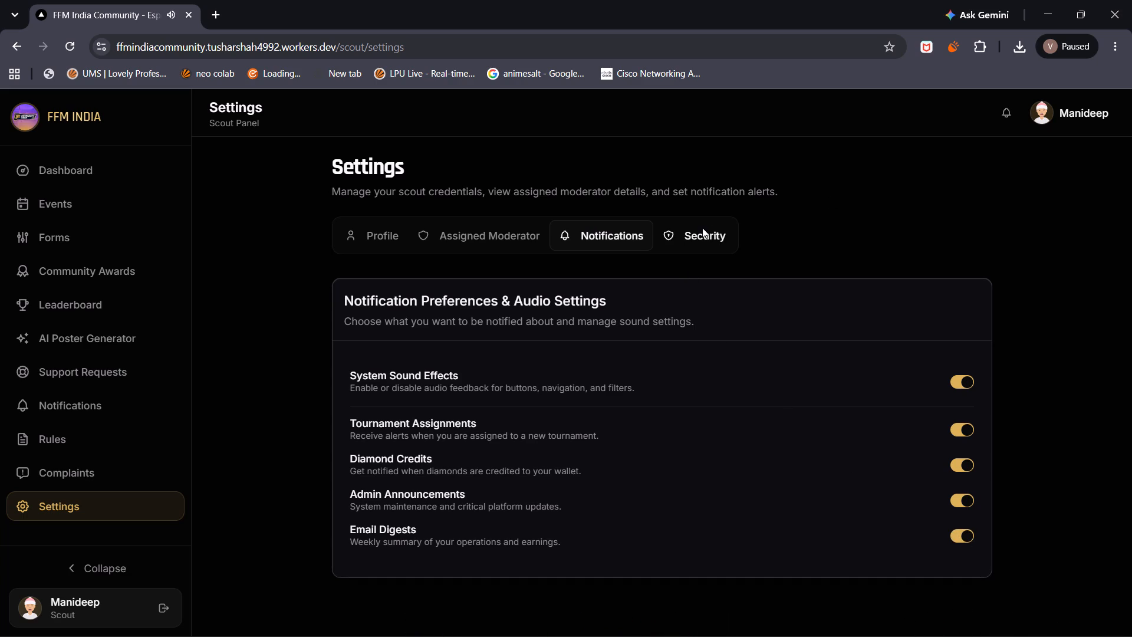
View the legal compliance and account deletion sections of the security settings.
left_click(700, 227)
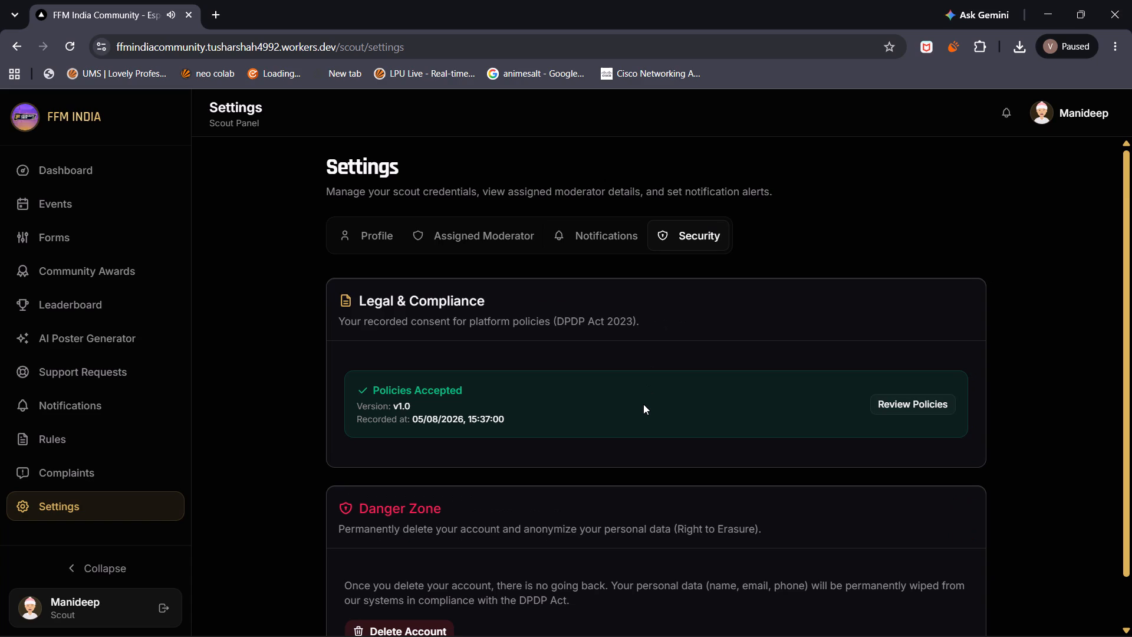
scroll(643, 404, "down", 1)
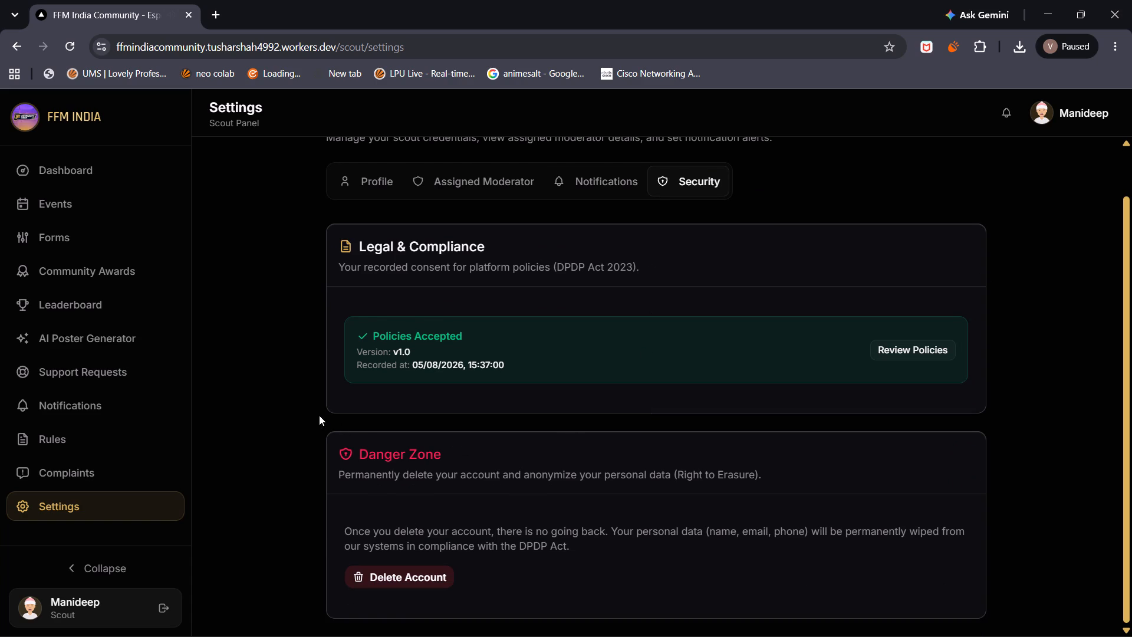
View the AI Poster Generator page of the scout panel.
left_click(126, 348)
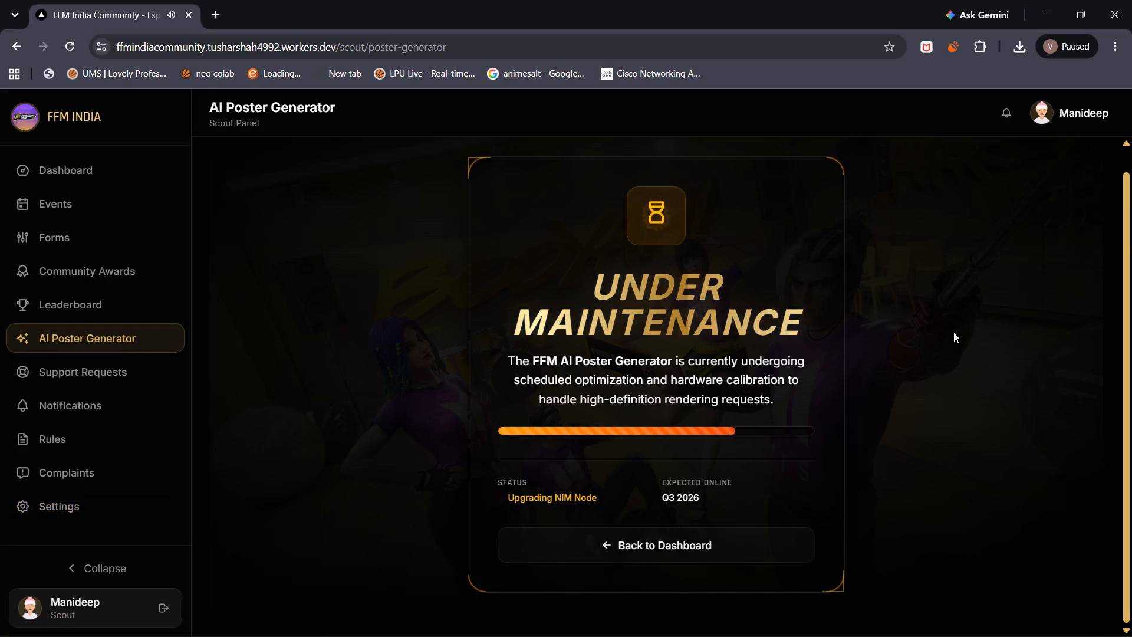
Return to the profile settings, reopen the profile for editing and replace the Free Fire UID with a new one.
left_click(1075, 109)
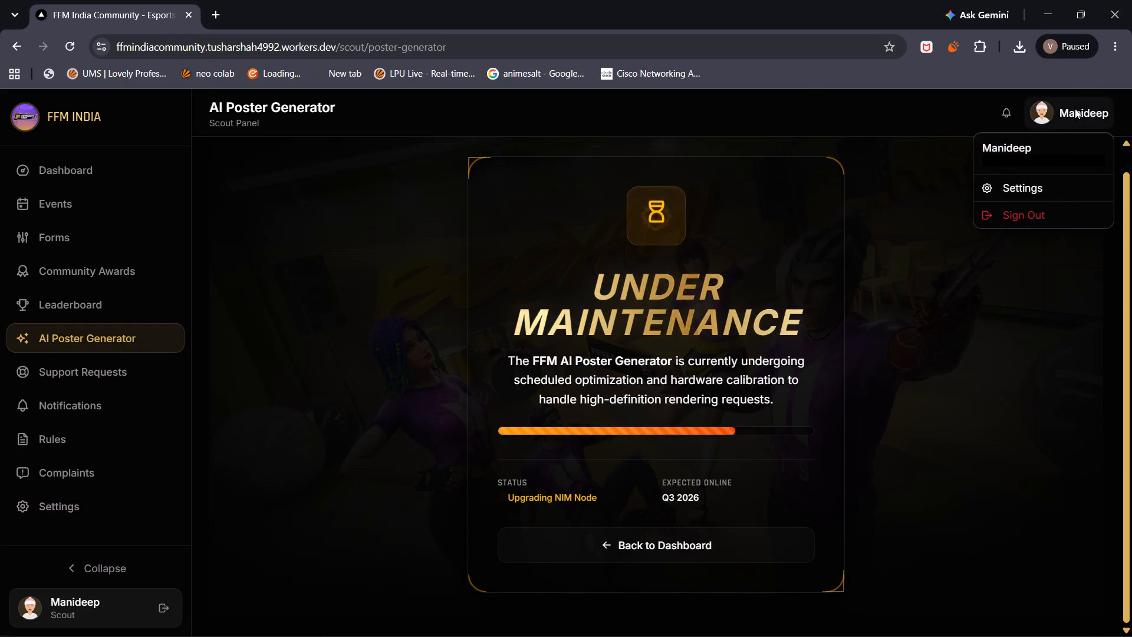
left_click(1055, 190)
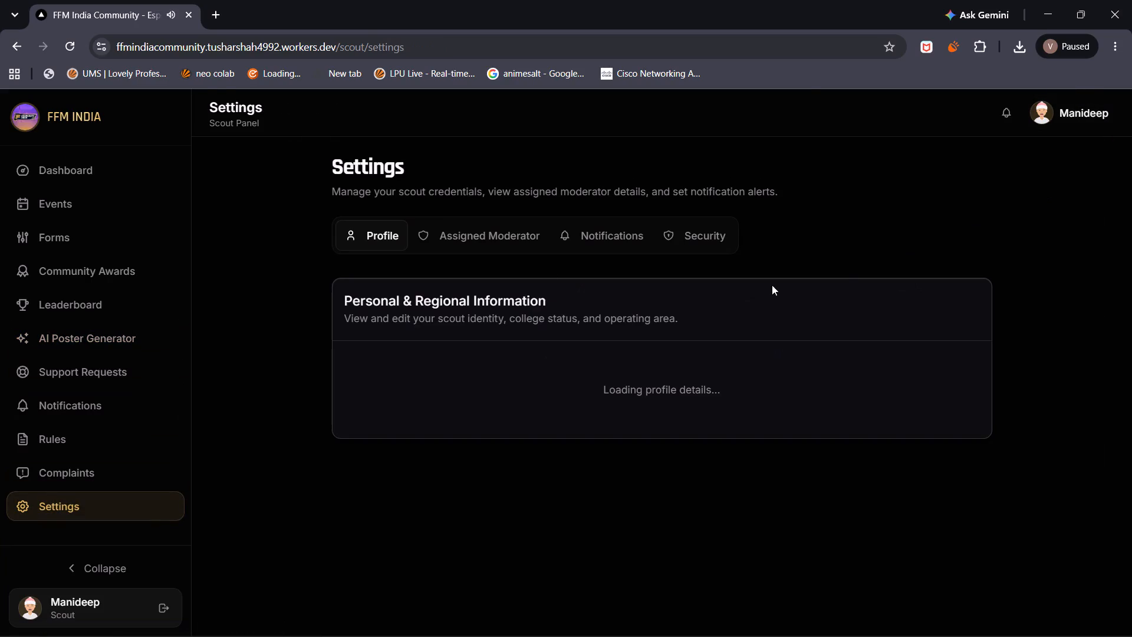
scroll(575, 327, "down", 1)
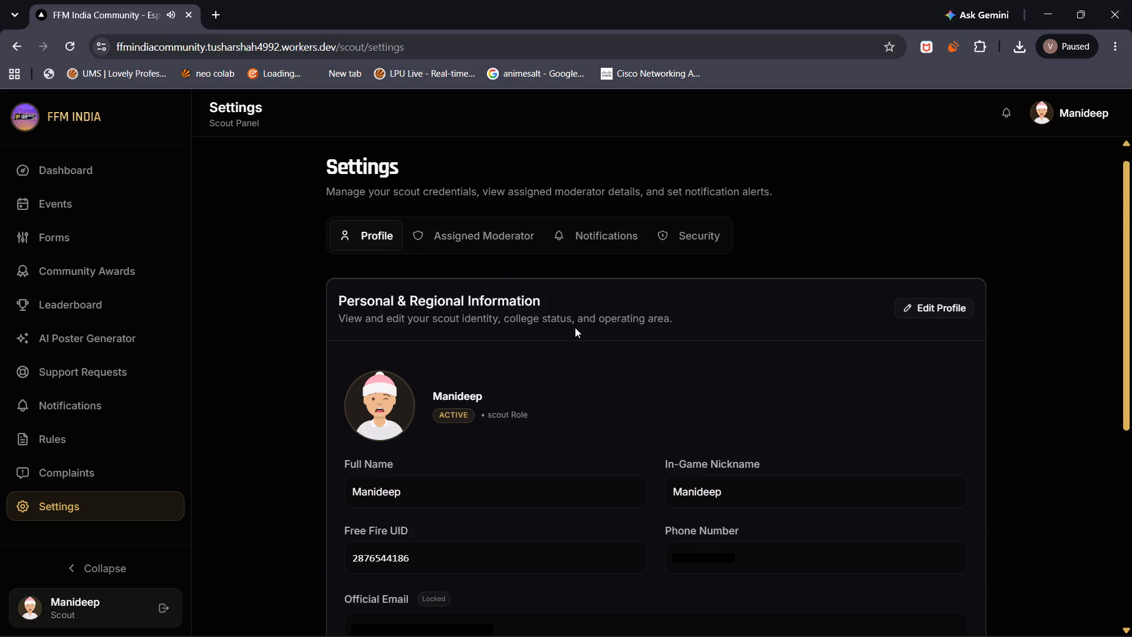
scroll(575, 327, "down", 5)
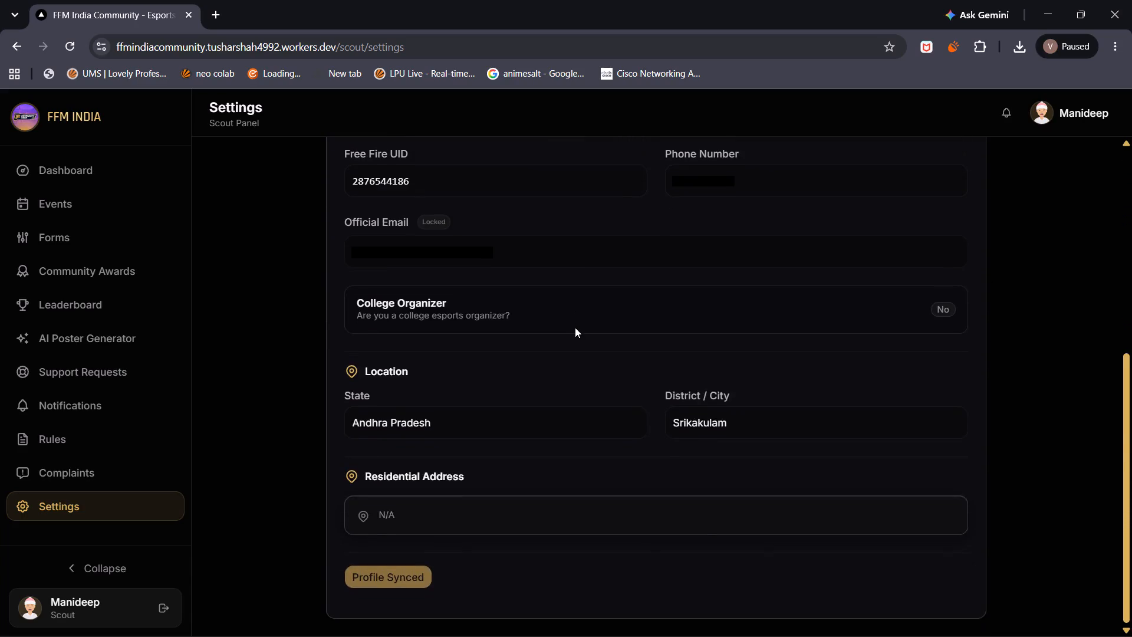
scroll(575, 327, "up", 6)
left_click(911, 303)
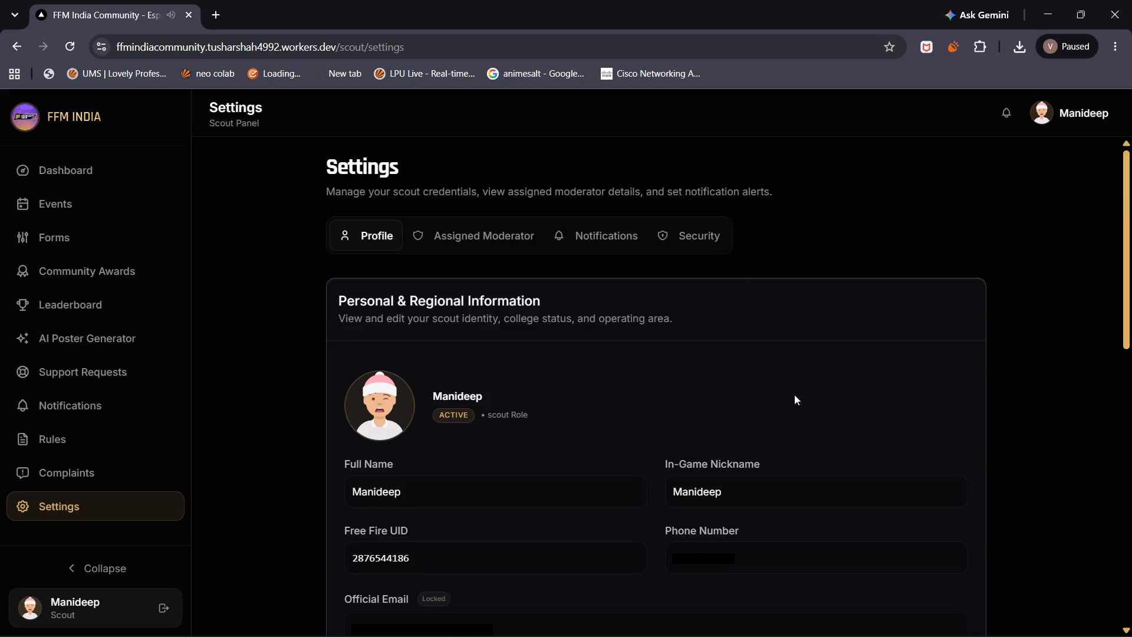
left_click(532, 550)
key("BackSpace")
key("BackSpace")
key("BackSpace")
key("BackSpace")
key("BackSpace")
key("BackSpace")
key("BackSpace")
key("BackSpace")
key("BackSpace")
key("BackSpace")
key("BackSpace")
key("BackSpace")
key("BackSpace")
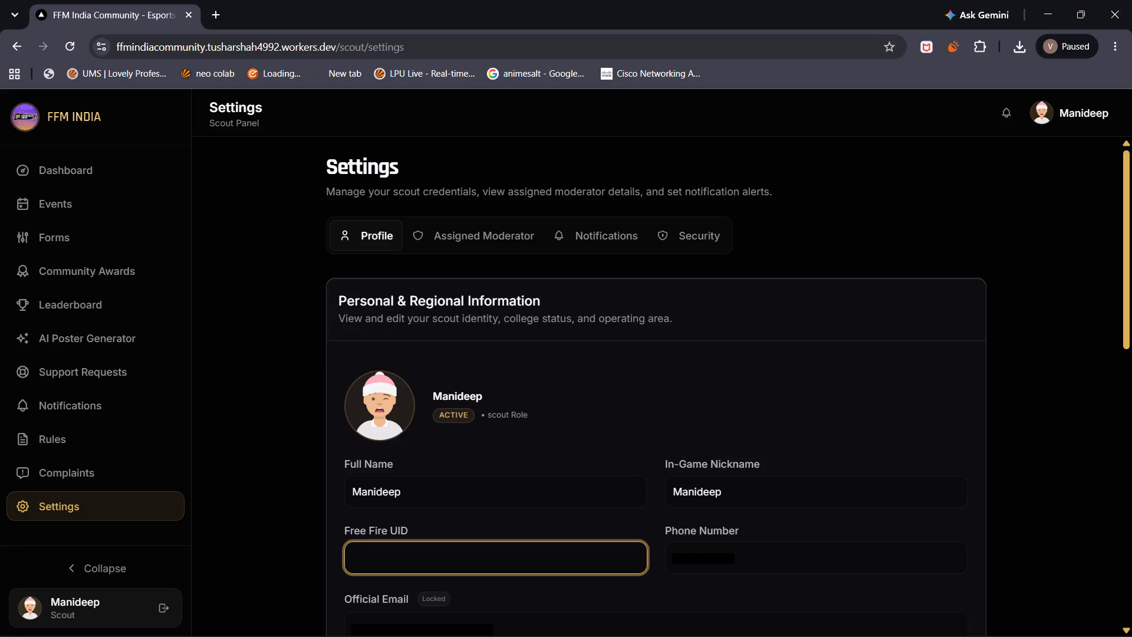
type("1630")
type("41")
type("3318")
Change the In-Game Nickname to LIGER.
left_click_drag(759, 499, 613, 500)
key("BackSpace")
key("shift+l")
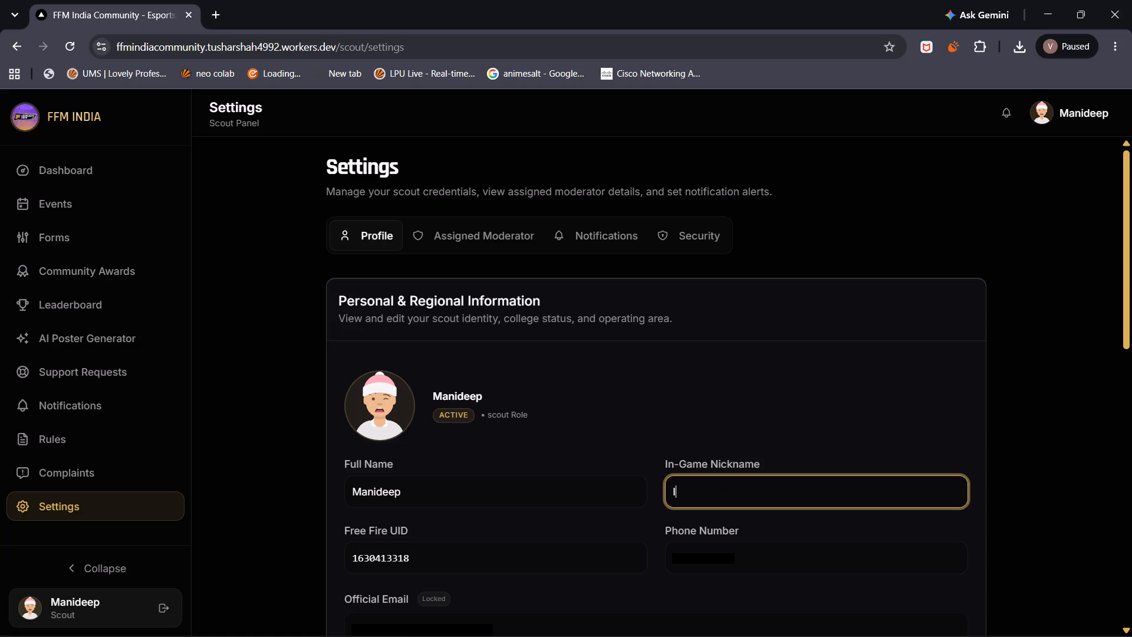
key("BackSpace")
type("LIGER")
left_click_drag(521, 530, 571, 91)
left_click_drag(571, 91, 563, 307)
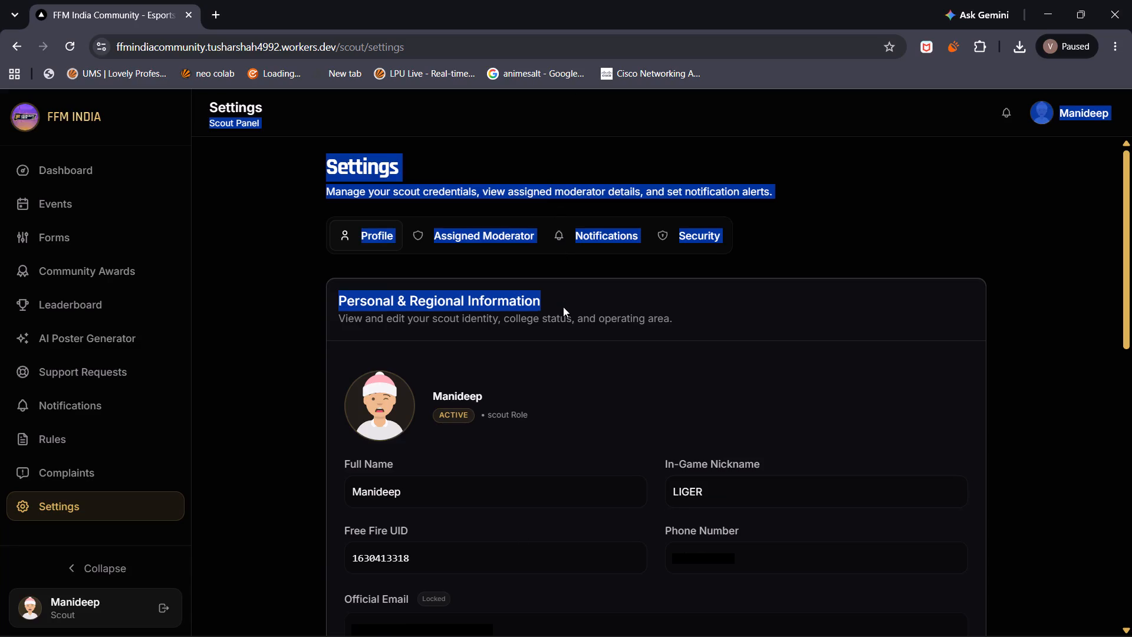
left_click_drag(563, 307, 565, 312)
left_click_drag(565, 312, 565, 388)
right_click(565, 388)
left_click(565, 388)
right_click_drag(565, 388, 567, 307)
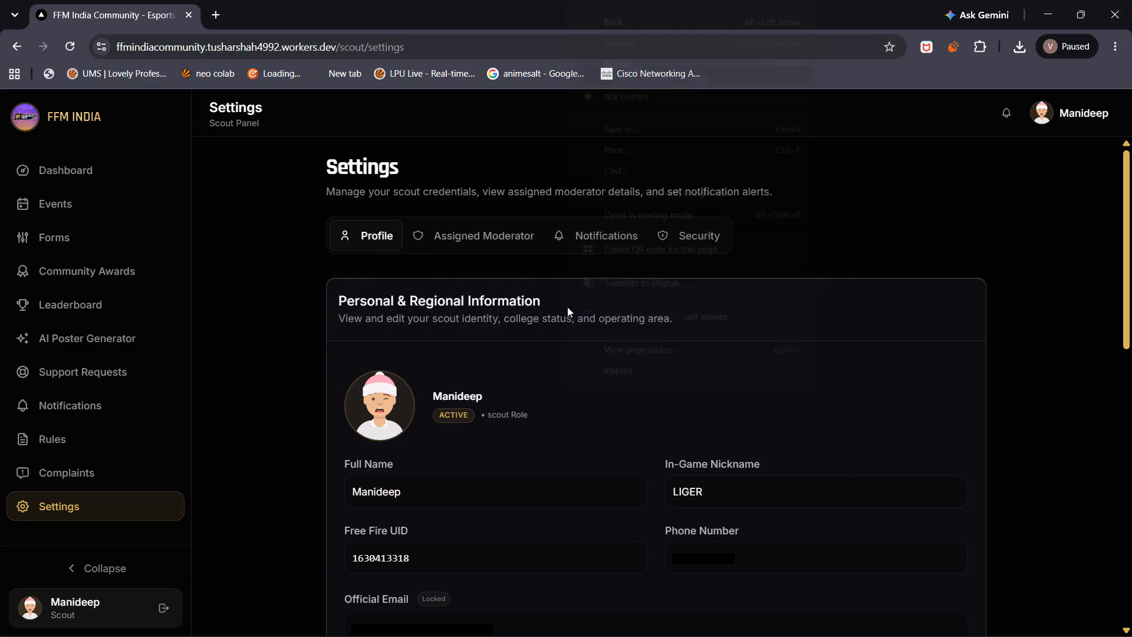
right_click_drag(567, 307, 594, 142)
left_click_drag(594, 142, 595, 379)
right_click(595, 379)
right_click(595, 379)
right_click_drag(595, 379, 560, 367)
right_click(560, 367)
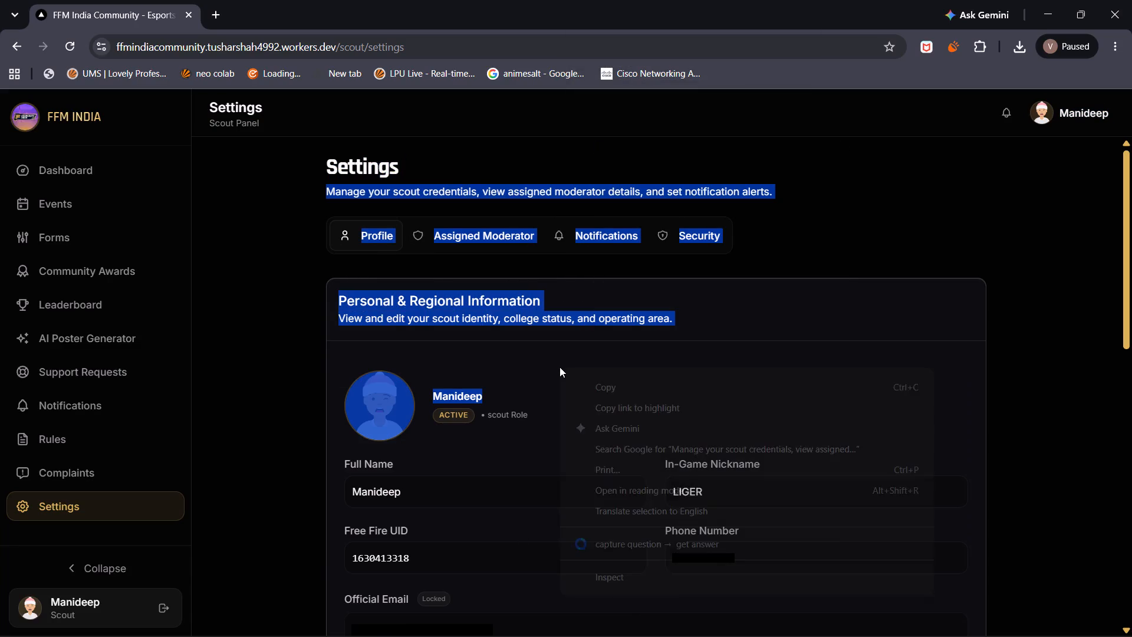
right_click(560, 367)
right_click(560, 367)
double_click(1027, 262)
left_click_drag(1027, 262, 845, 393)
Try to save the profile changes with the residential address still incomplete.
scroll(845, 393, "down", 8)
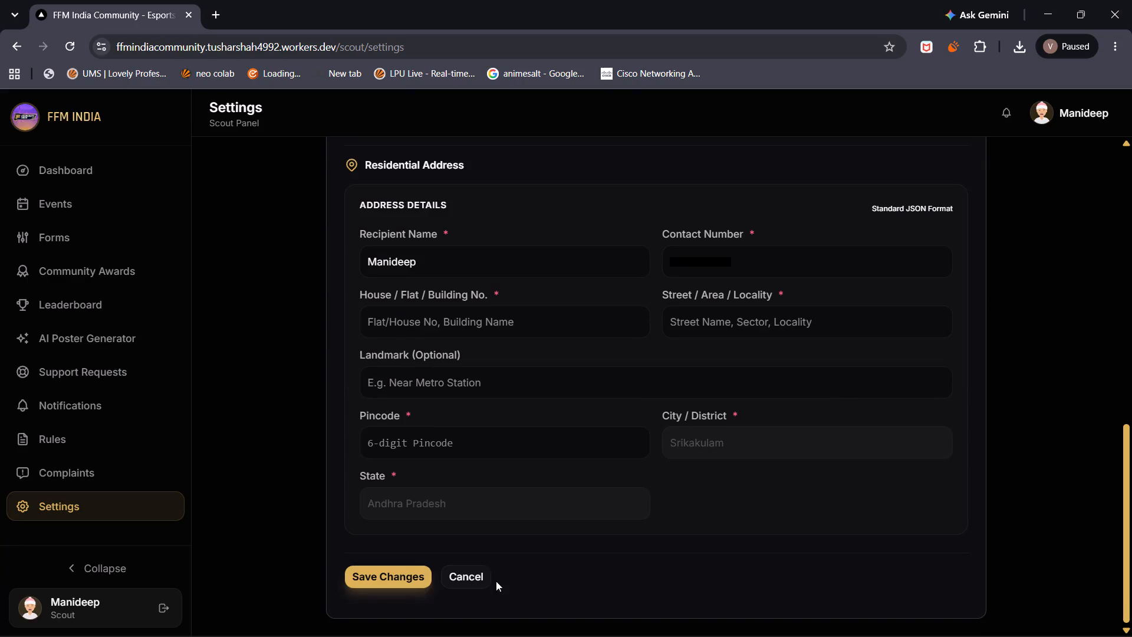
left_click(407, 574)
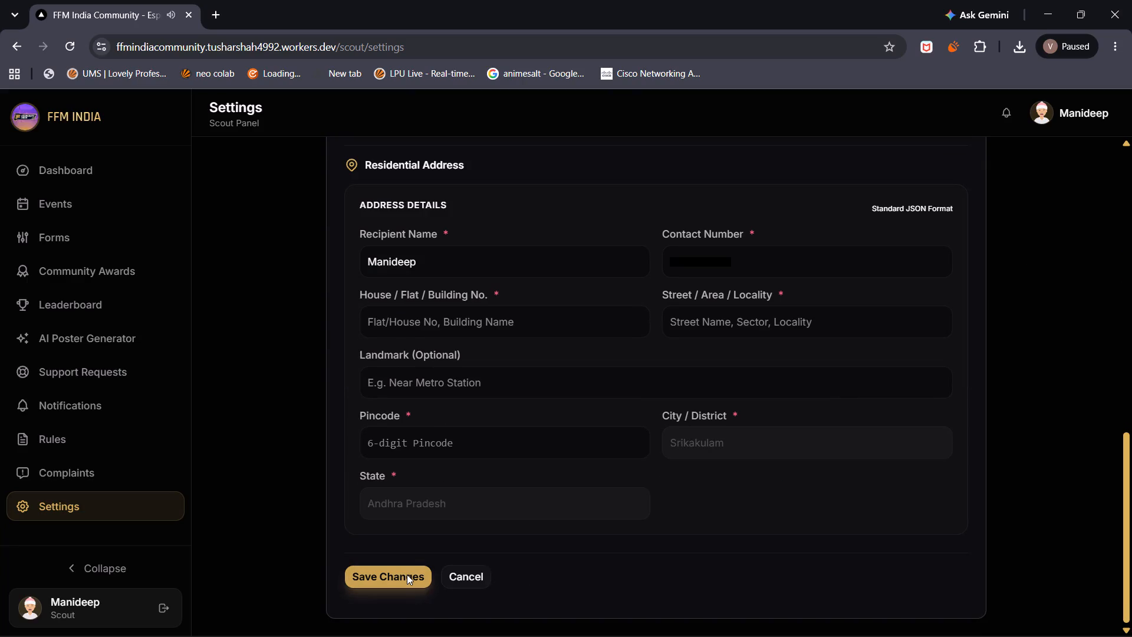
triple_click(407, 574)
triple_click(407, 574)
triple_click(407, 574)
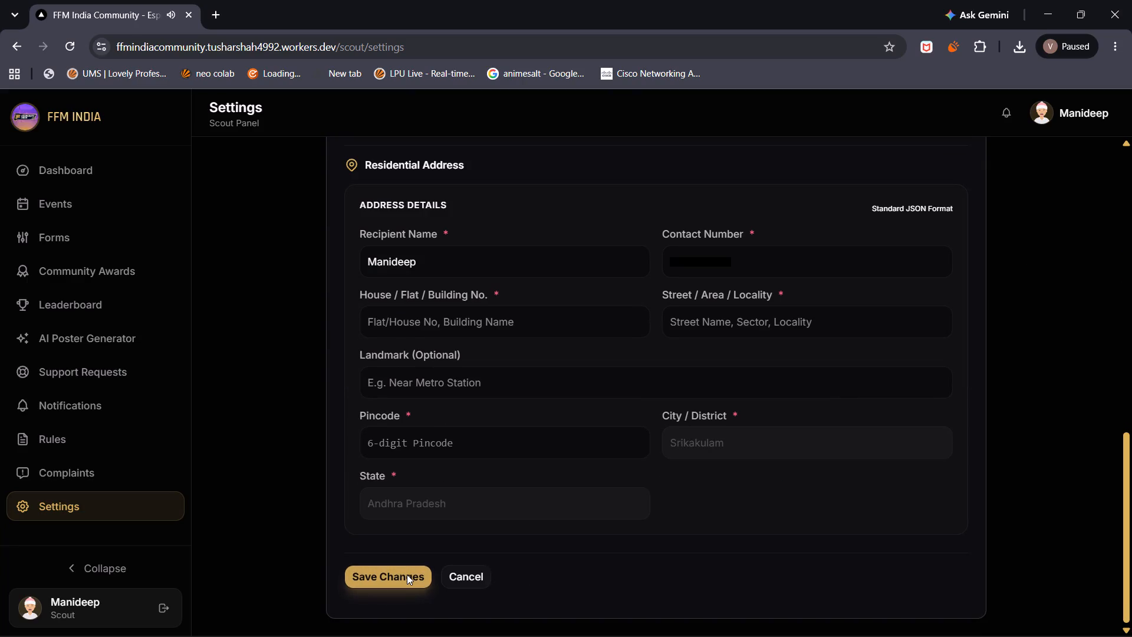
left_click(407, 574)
Enter the six-digit pincode in the residential address details.
left_click_drag(407, 574, 422, 446)
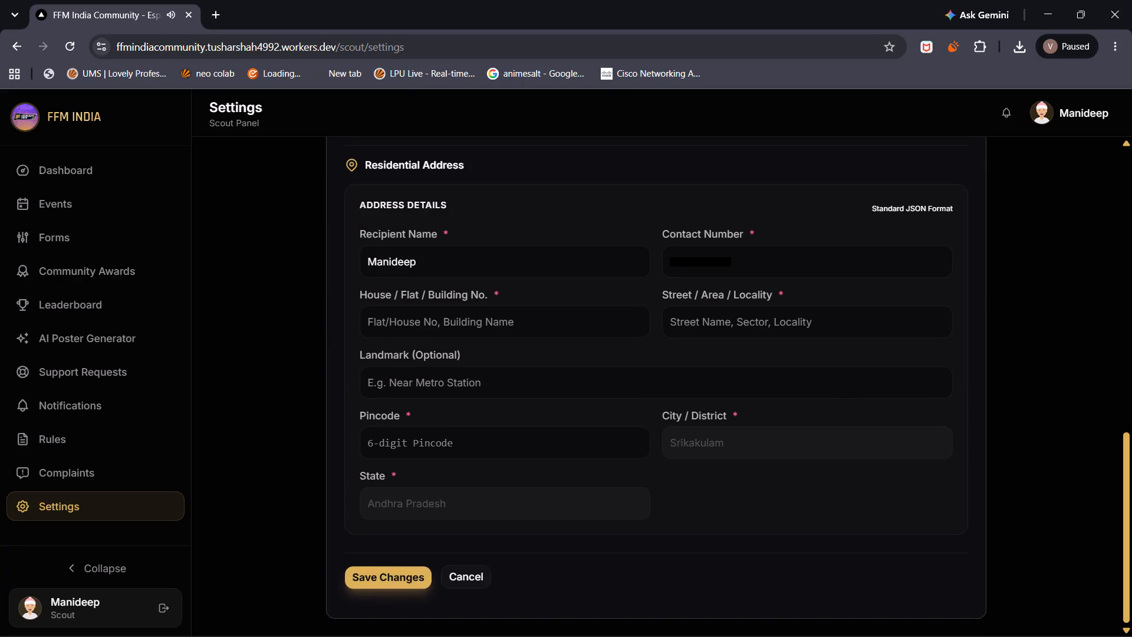
left_click_drag(422, 446, 421, 447)
left_click_drag(421, 447, 420, 487)
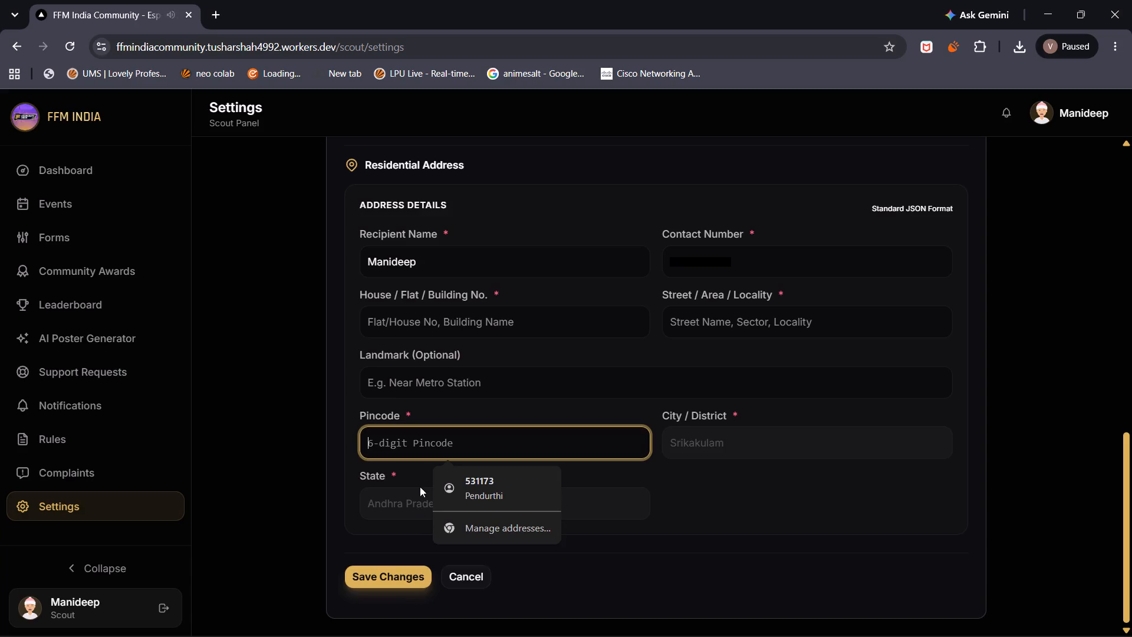
left_click_drag(420, 487, 408, 441)
left_click(408, 441)
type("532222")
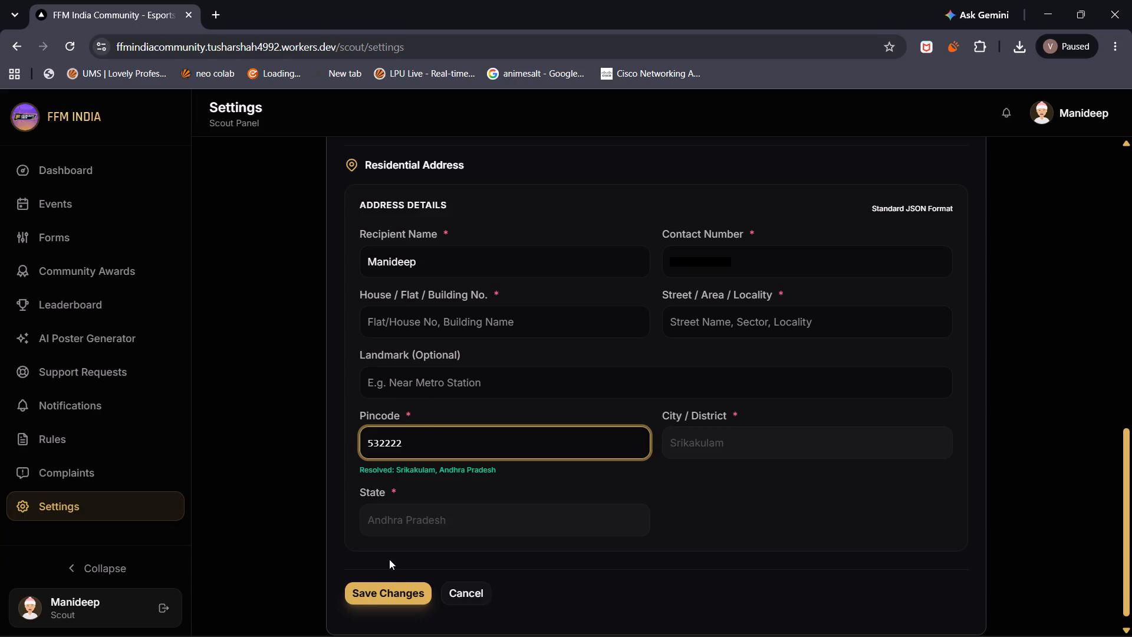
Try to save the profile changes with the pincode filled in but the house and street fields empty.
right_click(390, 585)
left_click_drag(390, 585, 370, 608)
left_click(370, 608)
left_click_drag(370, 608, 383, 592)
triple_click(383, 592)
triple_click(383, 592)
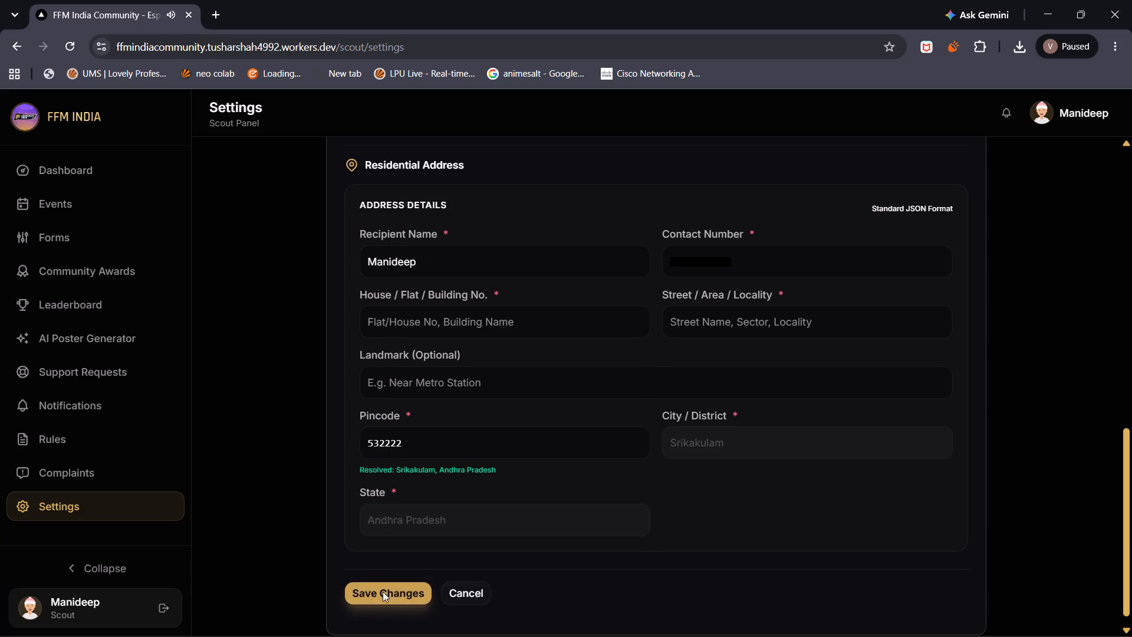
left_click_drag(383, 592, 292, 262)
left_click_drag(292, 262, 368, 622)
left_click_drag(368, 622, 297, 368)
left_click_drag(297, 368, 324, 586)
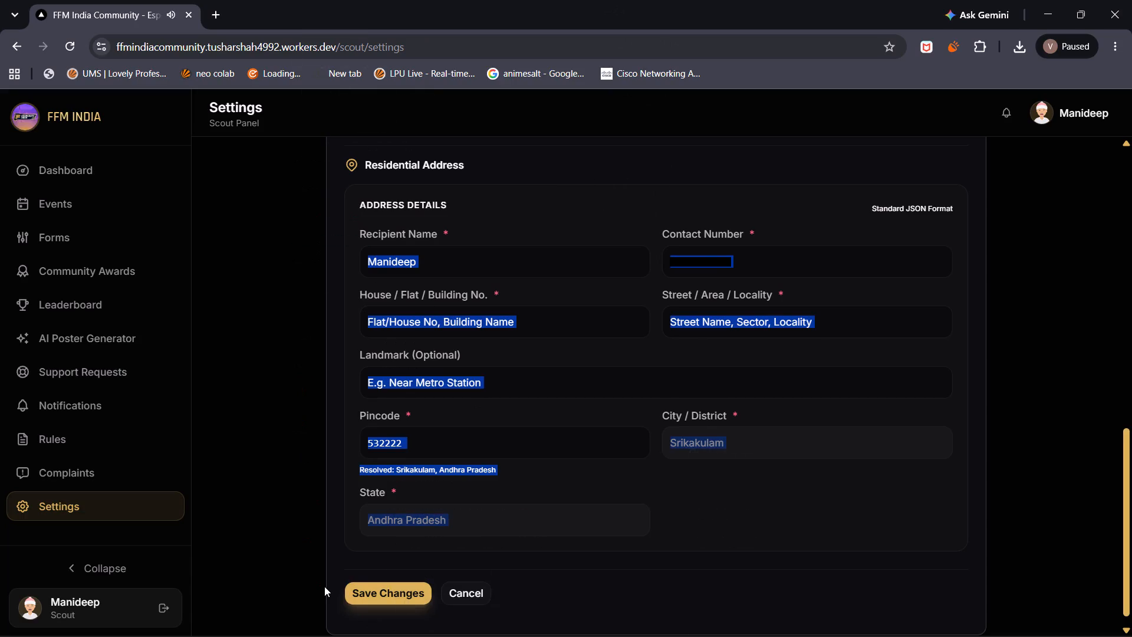
Check the profile form from the address details up to its top for feedback on the save attempt.
key("Up")
key("Up")
key("Up")
key("Up")
key("Up")
key("Up")
key("Up")
key("Up")
key("Up")
key("Up")
key("Up")
key("Up")
key("Up")
key("Up")
key("Up")
key("Up")
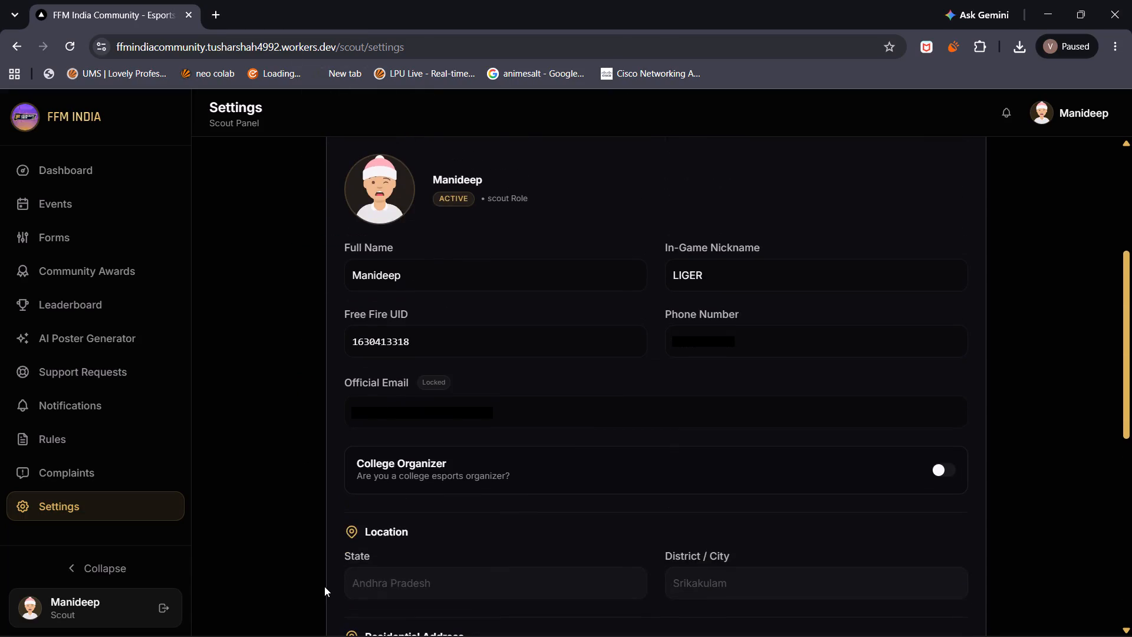
key("Up")
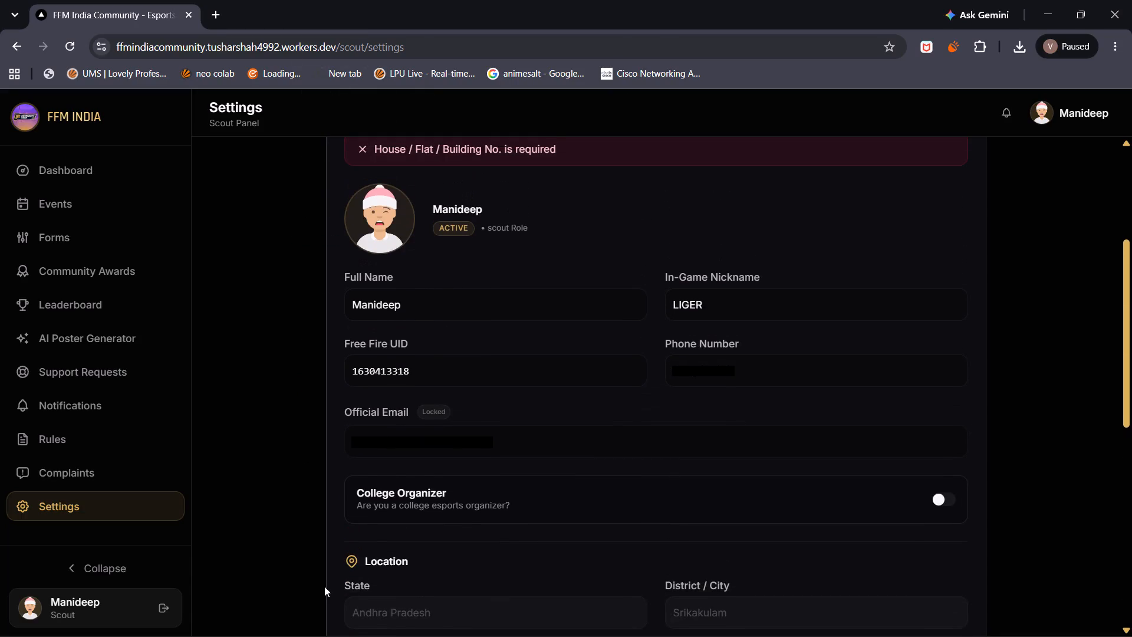
key("Down")
key("Down")
key("Down")
key("Down")
key("Down")
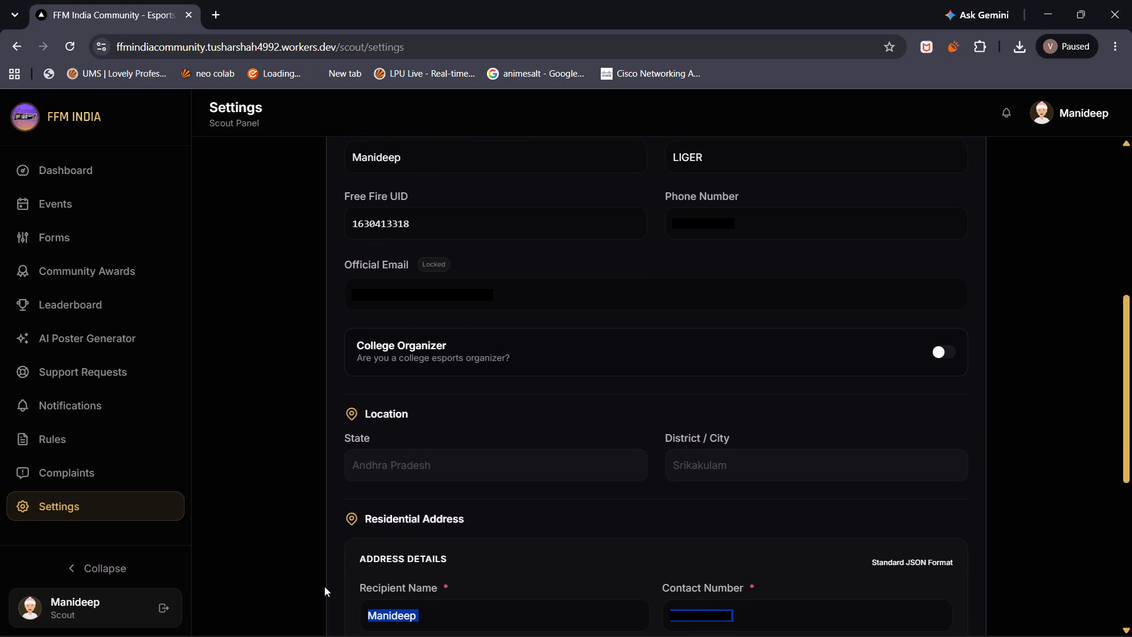
key("Up")
key("Up")
key("Up")
key("Up")
key("Up")
key("Up")
key("Up")
key("Up")
key("Up")
key("Up")
key("Up")
key("Up")
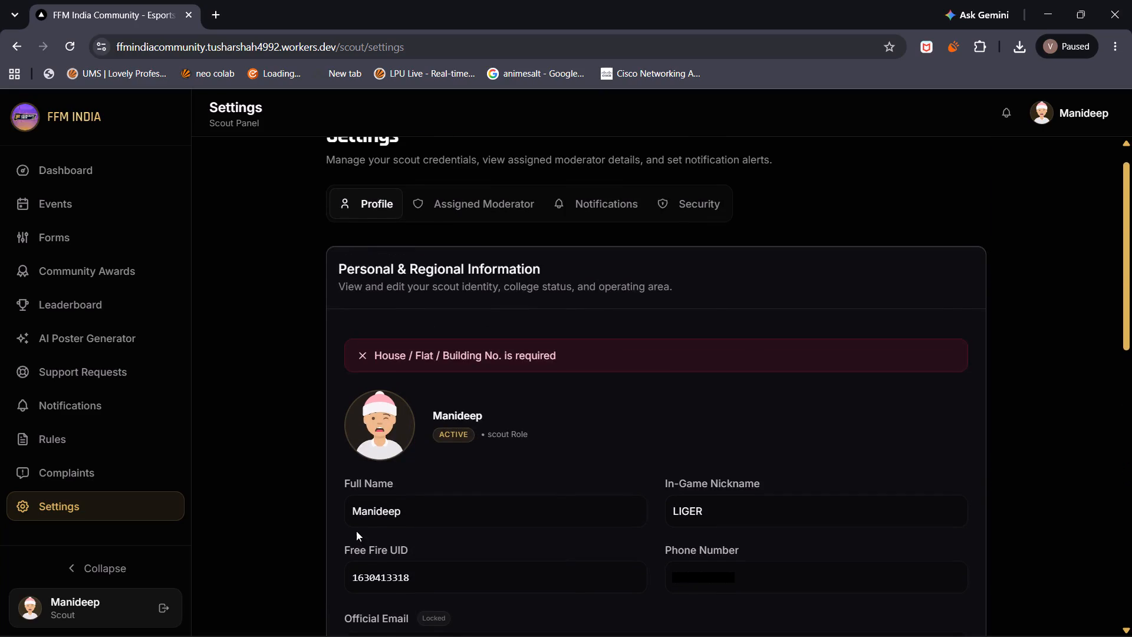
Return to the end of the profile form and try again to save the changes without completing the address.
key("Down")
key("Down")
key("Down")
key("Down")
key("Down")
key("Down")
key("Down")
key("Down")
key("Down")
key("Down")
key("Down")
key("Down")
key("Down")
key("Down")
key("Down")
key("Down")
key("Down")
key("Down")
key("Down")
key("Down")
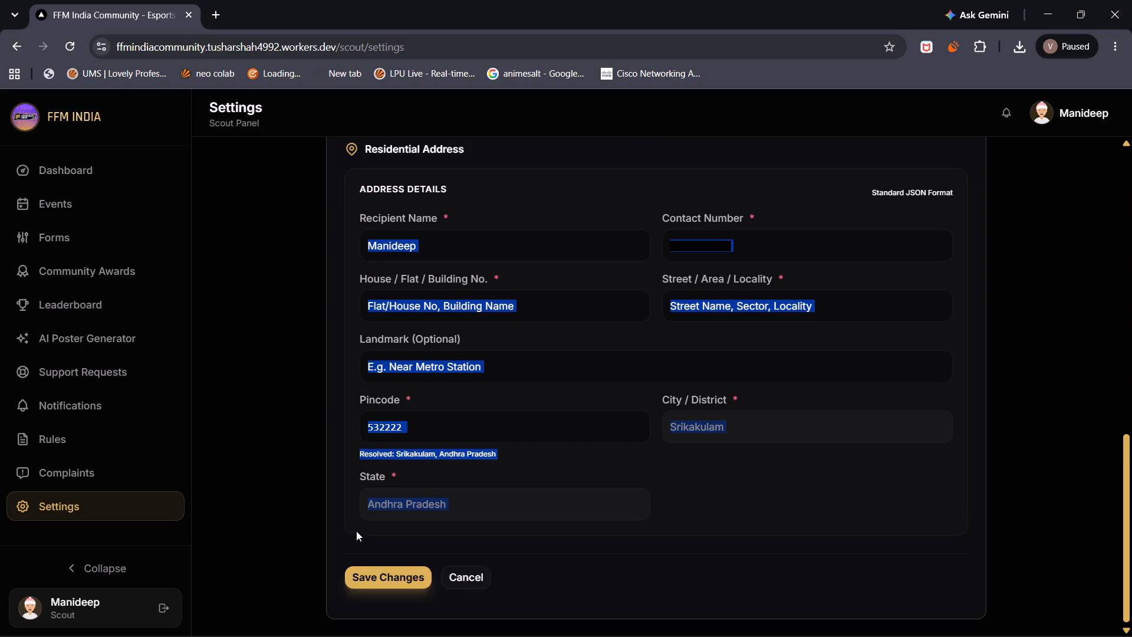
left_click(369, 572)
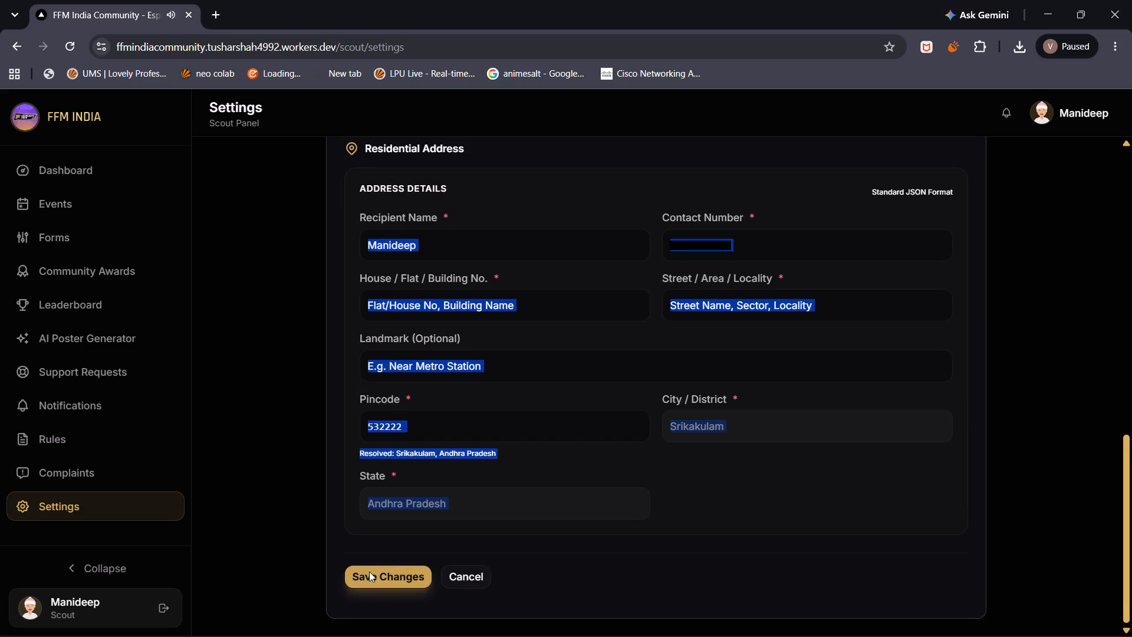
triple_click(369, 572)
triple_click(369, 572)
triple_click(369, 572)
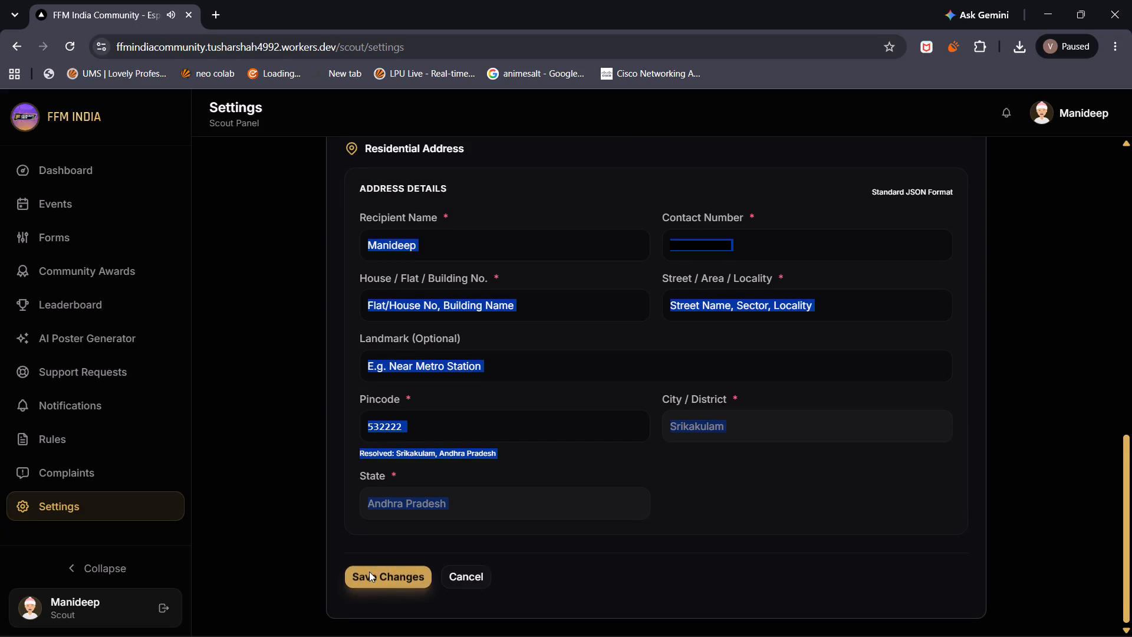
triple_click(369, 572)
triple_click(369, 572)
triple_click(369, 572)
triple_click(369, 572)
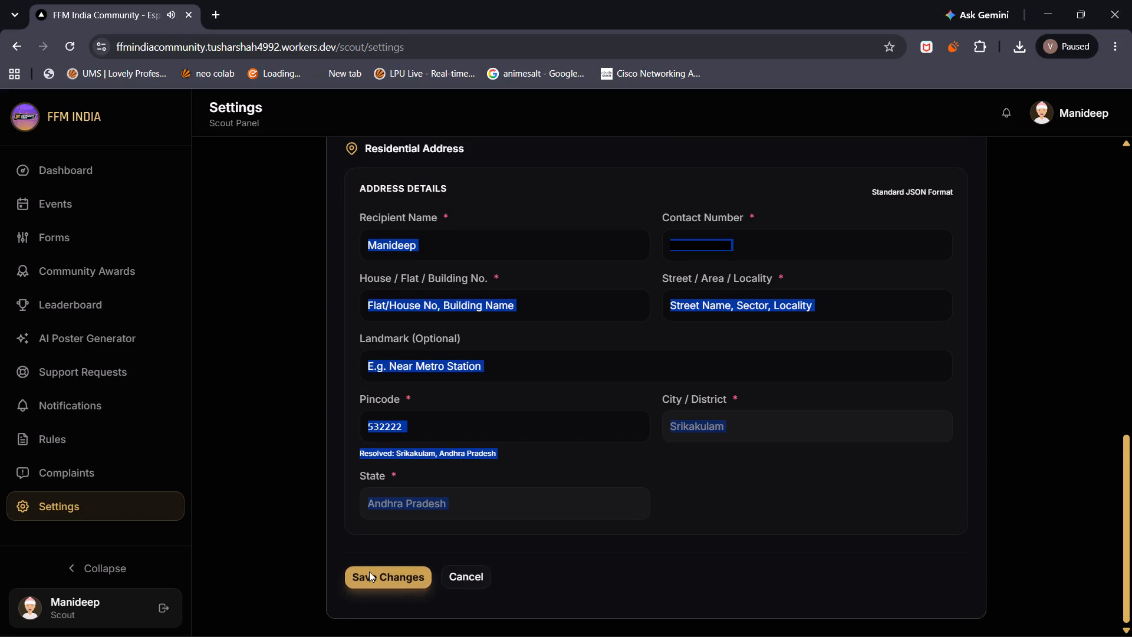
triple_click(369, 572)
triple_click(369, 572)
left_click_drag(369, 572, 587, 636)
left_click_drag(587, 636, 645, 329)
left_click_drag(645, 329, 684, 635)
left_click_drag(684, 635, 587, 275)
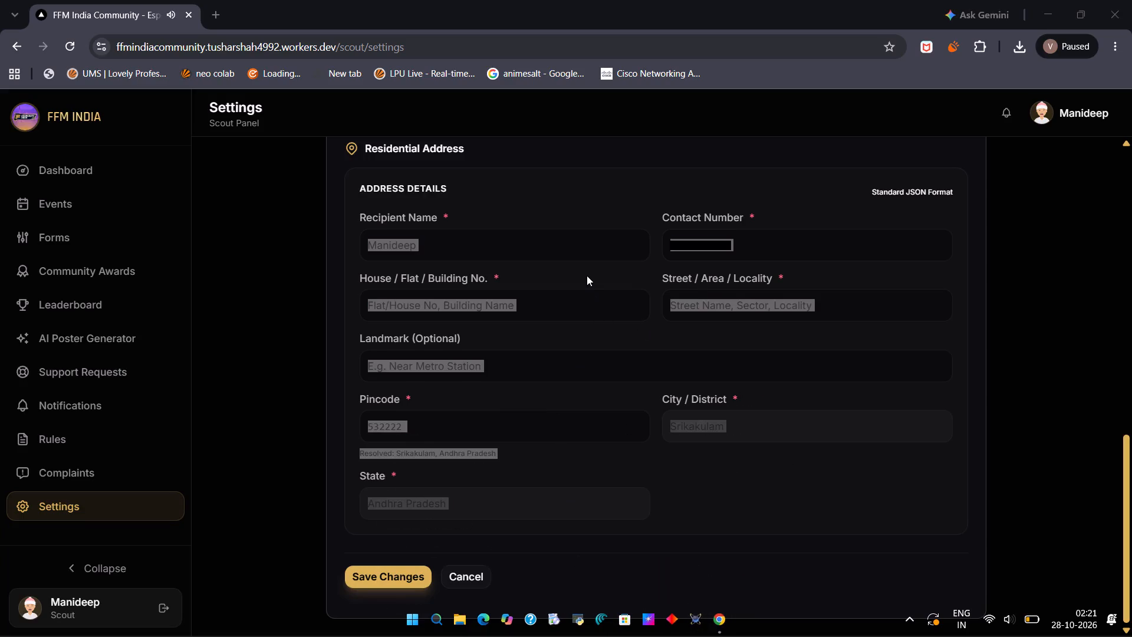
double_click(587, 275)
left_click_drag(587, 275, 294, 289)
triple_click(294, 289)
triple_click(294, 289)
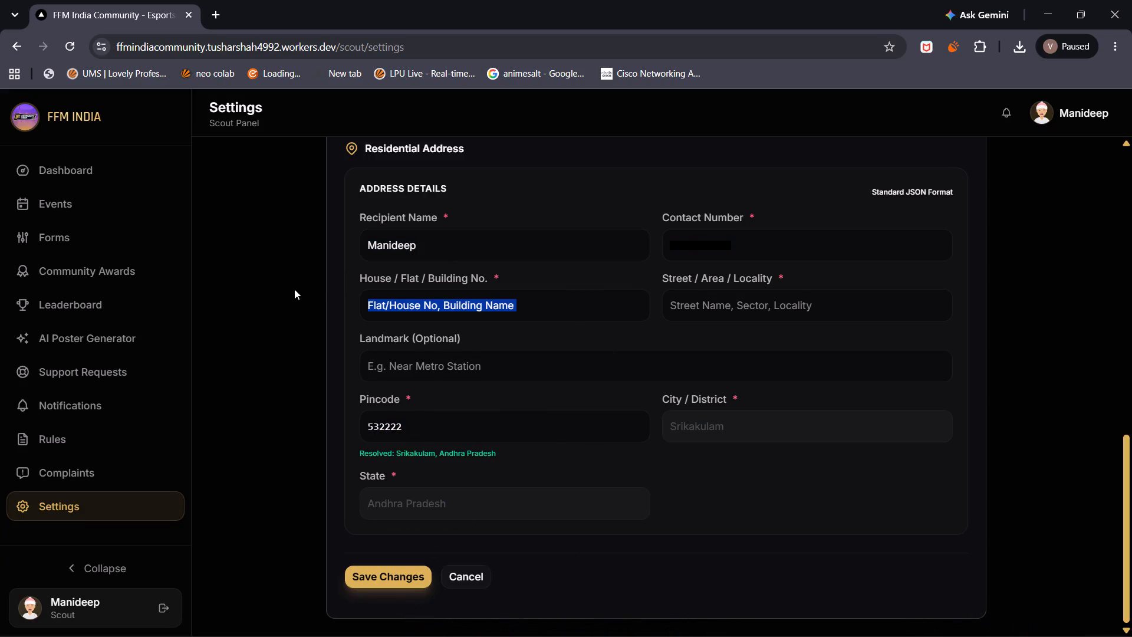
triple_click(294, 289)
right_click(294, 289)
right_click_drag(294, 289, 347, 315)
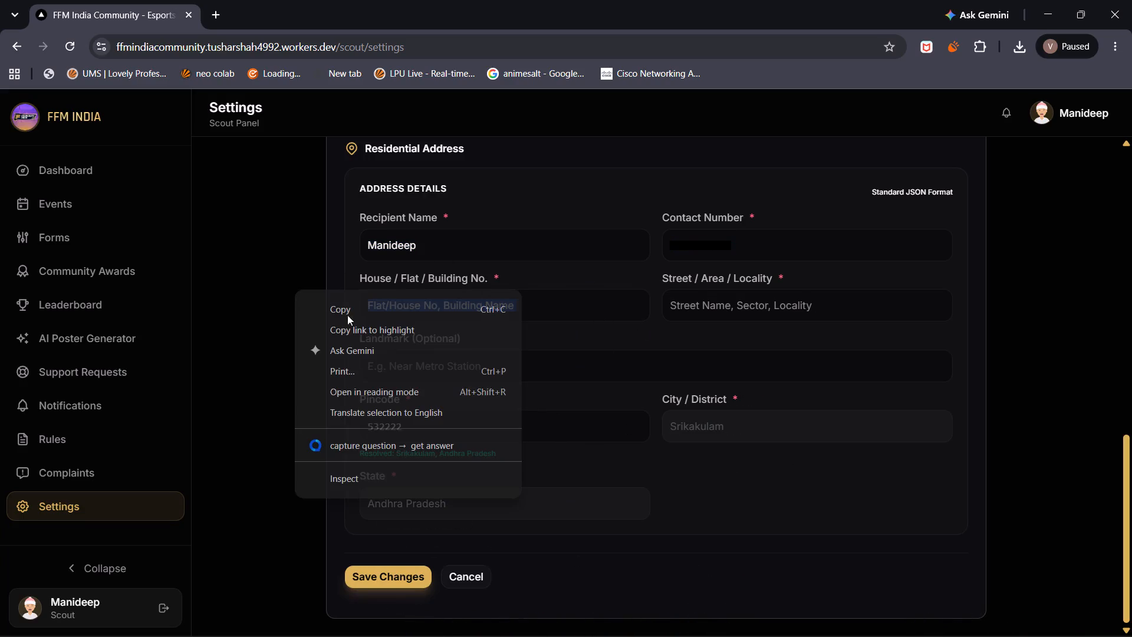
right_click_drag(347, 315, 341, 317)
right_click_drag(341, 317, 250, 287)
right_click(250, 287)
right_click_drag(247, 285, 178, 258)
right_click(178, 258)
Open the Community Awards section and proceed from its welcome page to the rules and points table.
left_click(178, 258)
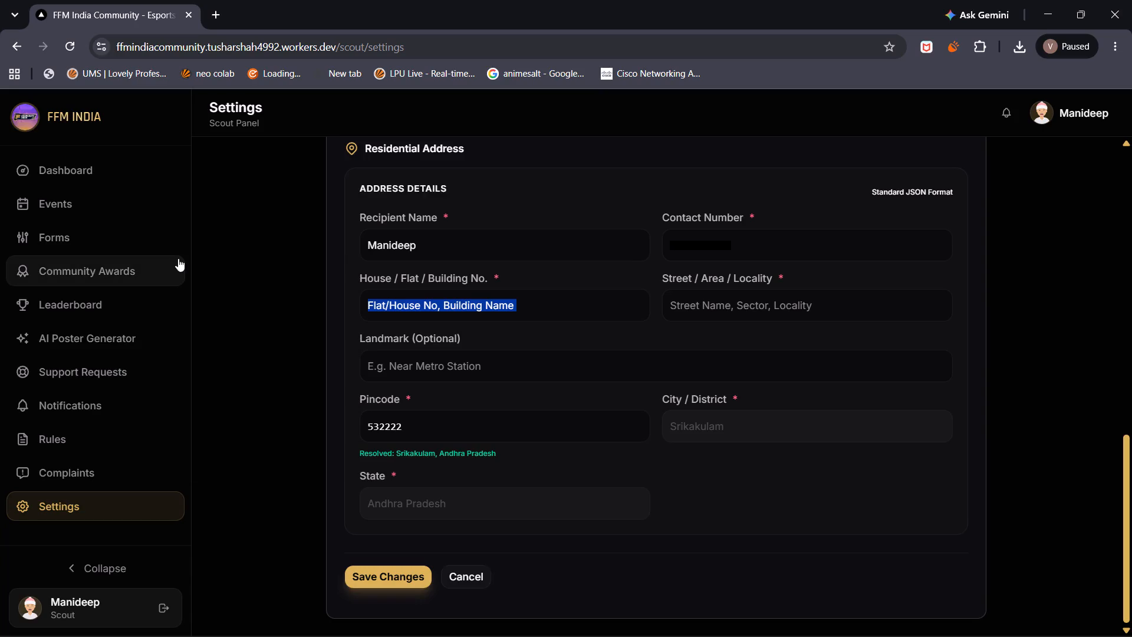
left_click(178, 258)
right_click(323, 242)
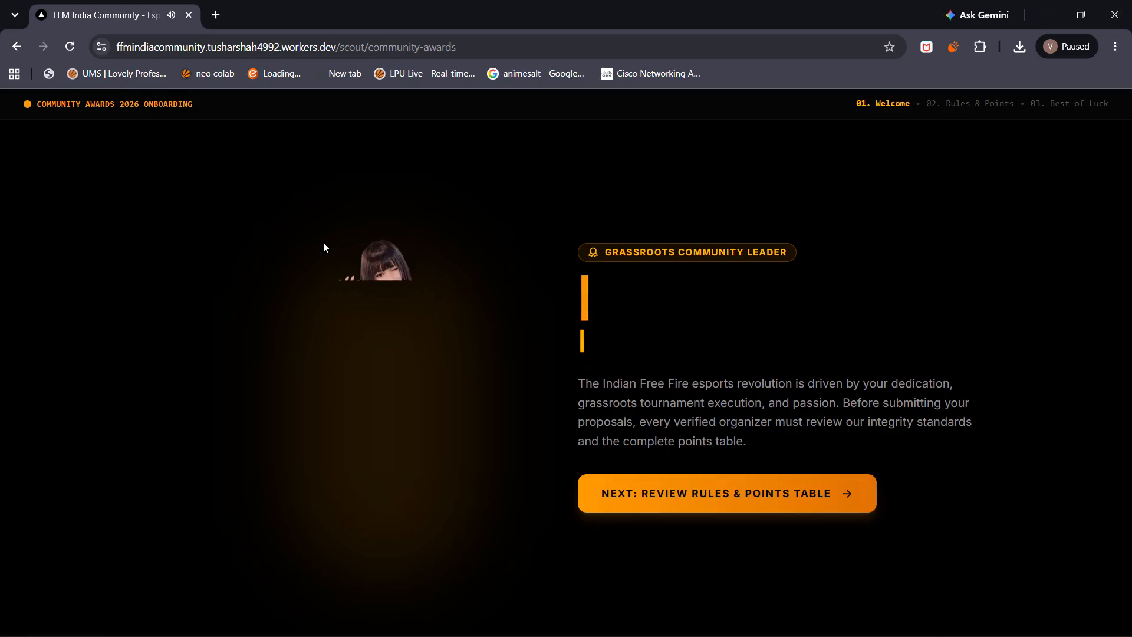
left_click(175, 221)
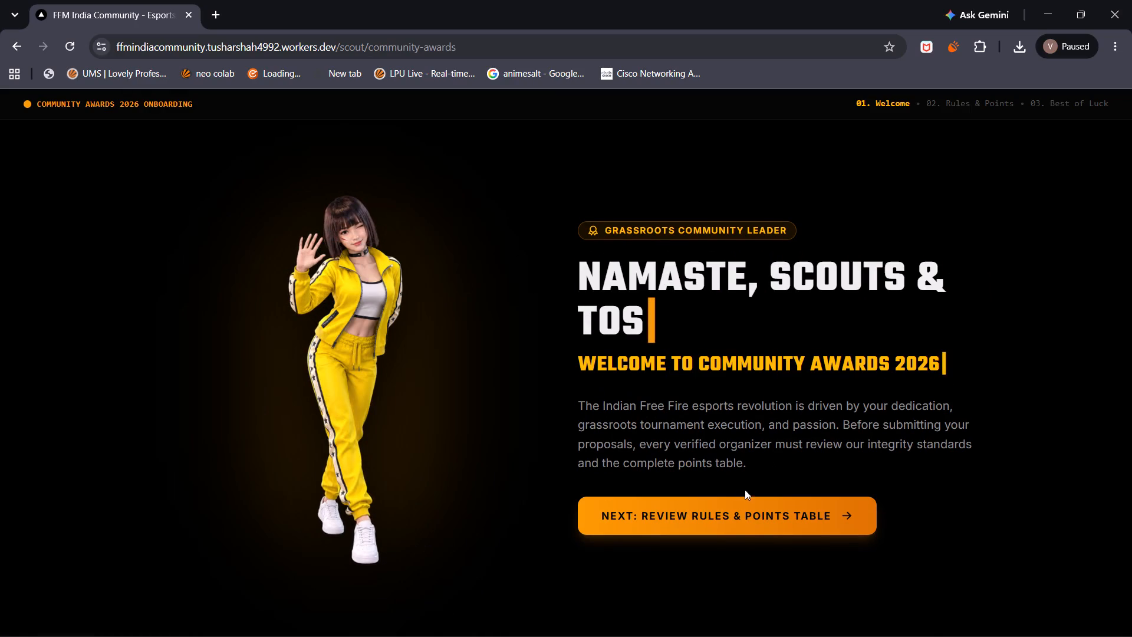
left_click(761, 511)
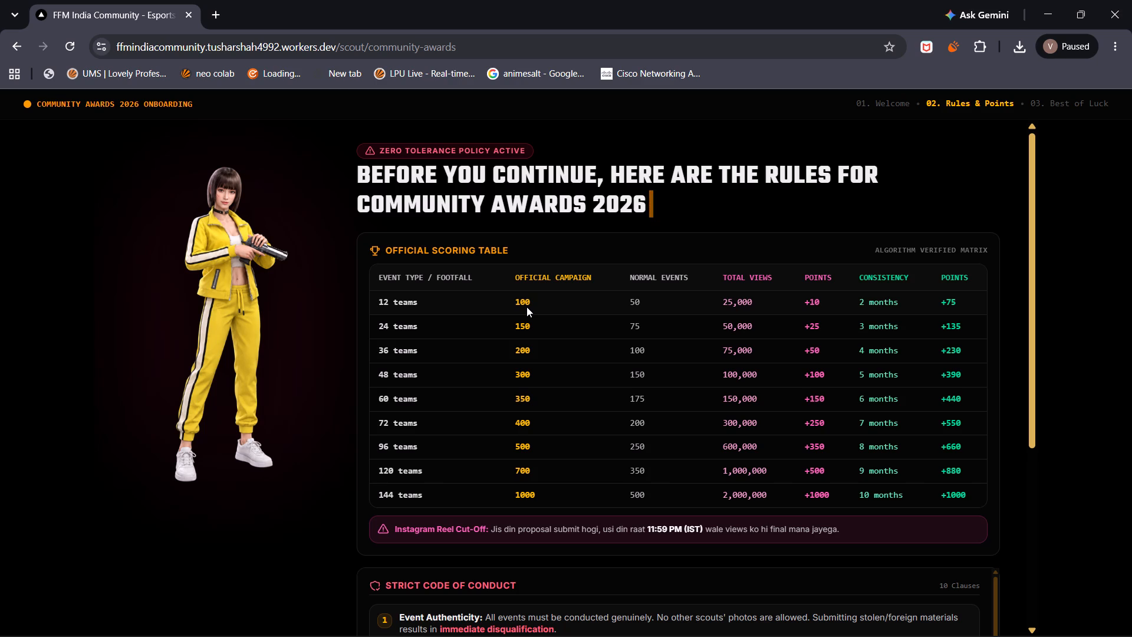
Agree to all Community Awards 2026 rules and confirm the solemn promise to uphold integrity.
scroll(526, 307, "down", 5)
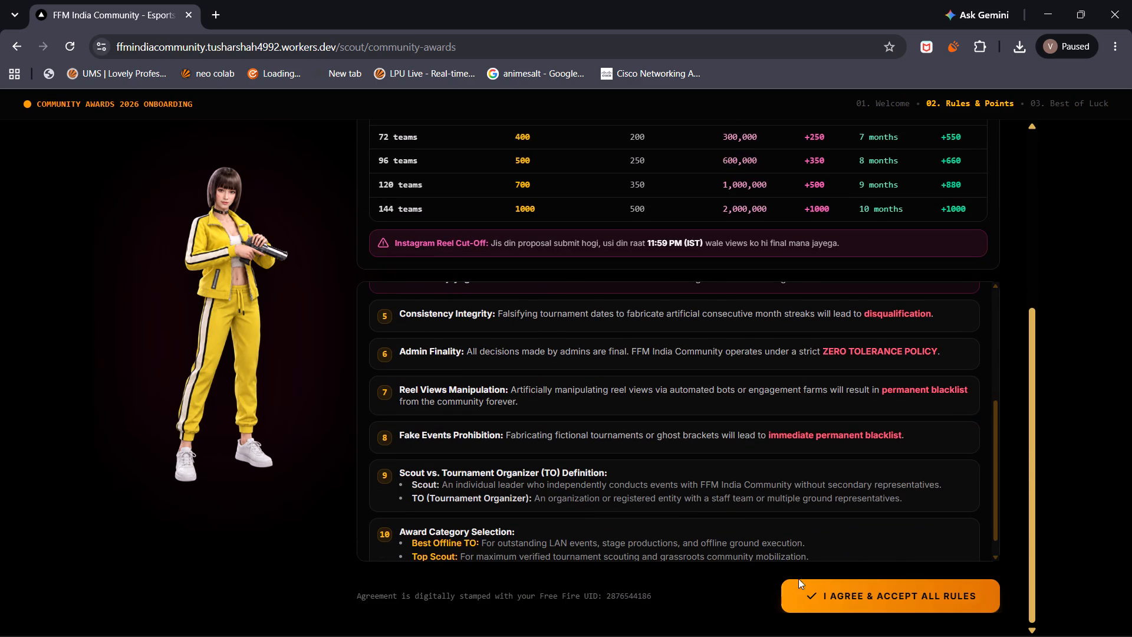
left_click(837, 596)
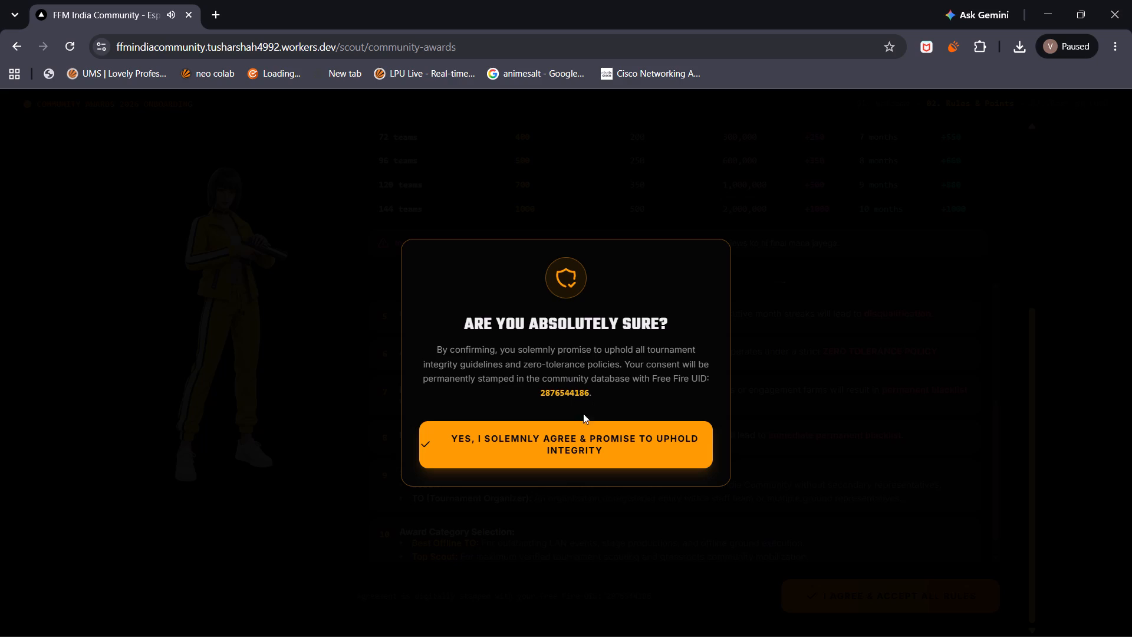
left_click(587, 423)
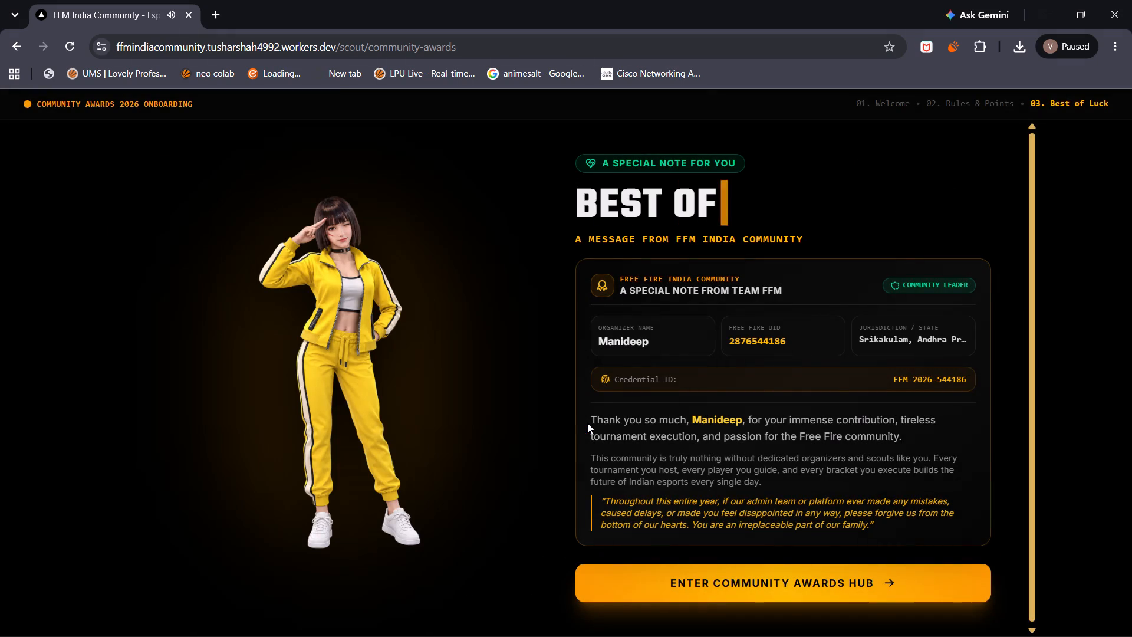
Finish the onboarding at the Best of Luck note and enter the Community Awards hub.
left_click_drag(587, 423, 761, 606)
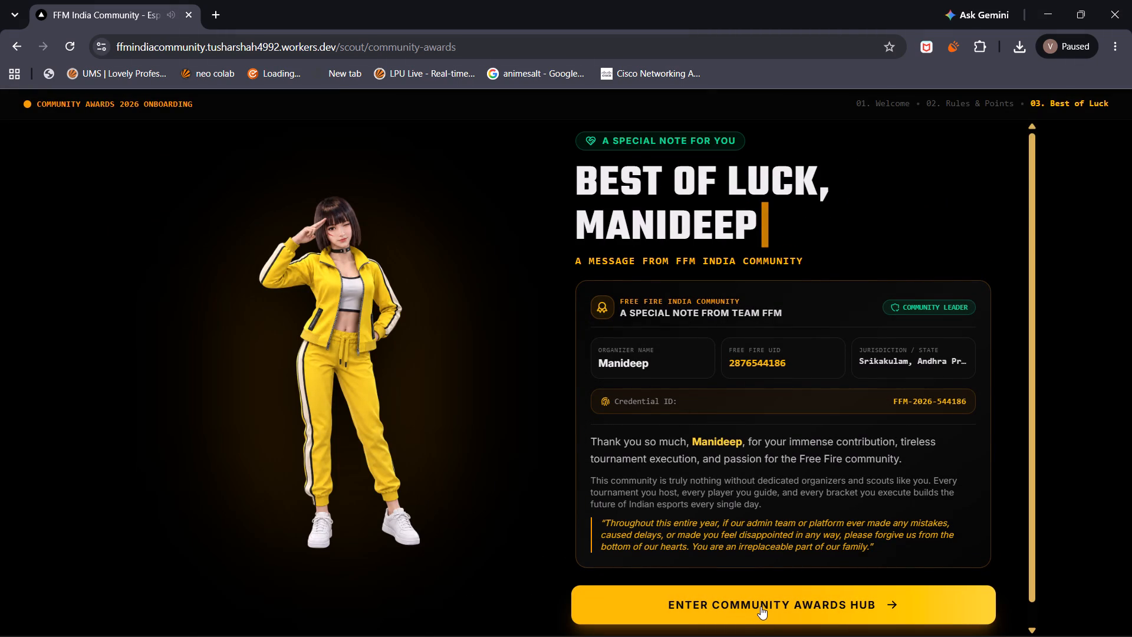
left_click(761, 606)
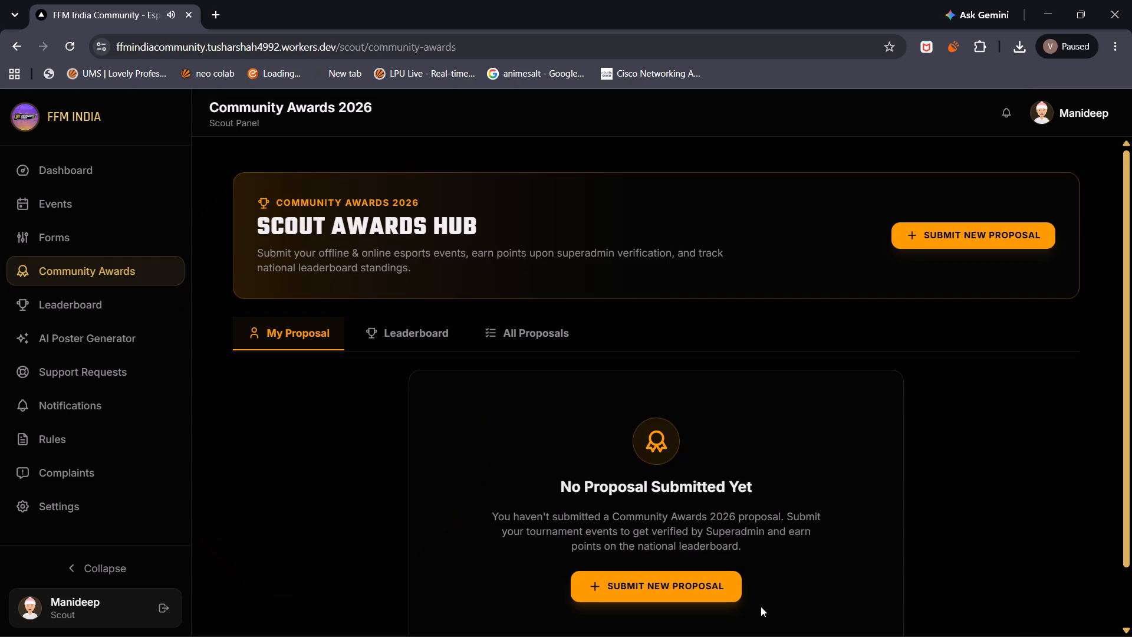
View the national Community Awards leaderboard in the Scout Awards Hub.
right_click_drag(761, 606, 473, 486)
right_click_drag(473, 486, 386, 334)
left_click(386, 334)
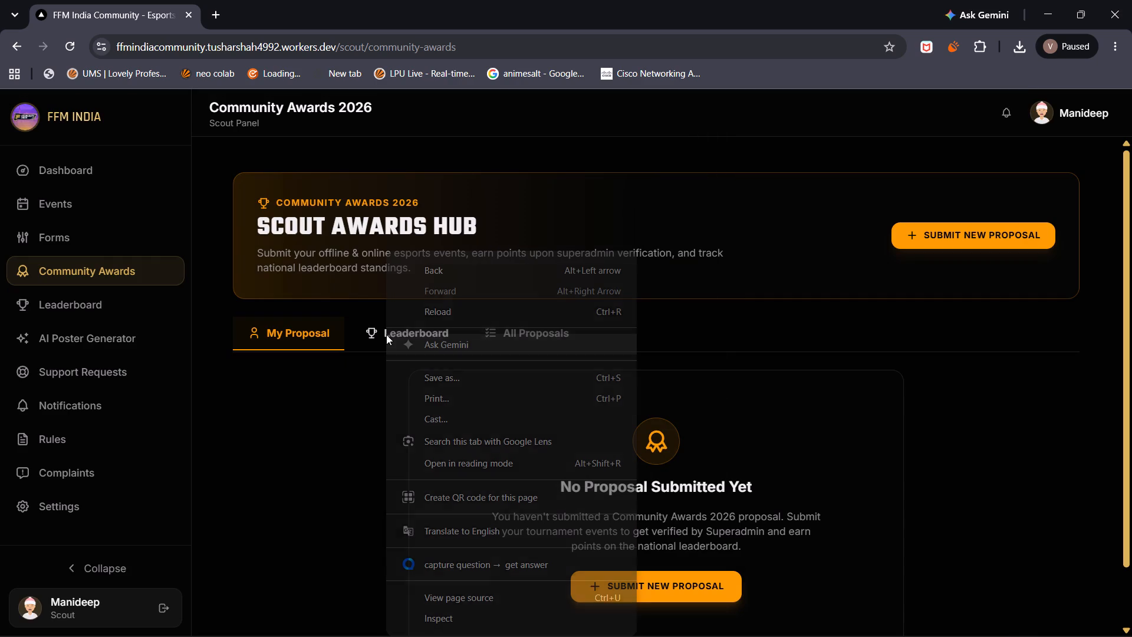
left_click_drag(386, 334, 363, 334)
left_click(363, 334)
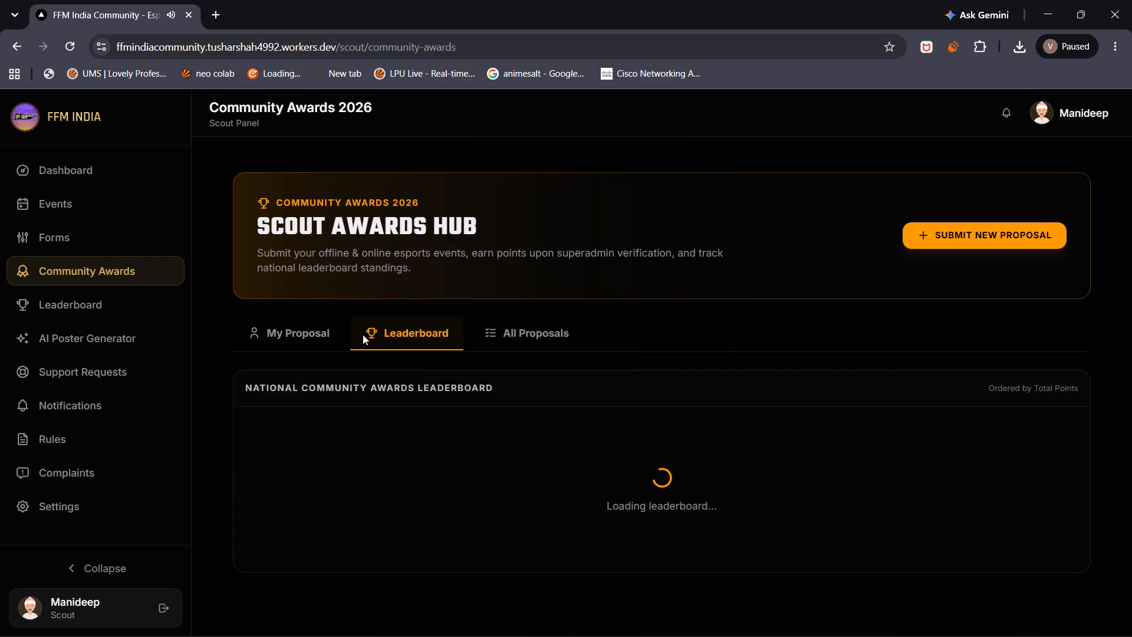
left_click_drag(363, 334, 431, 404)
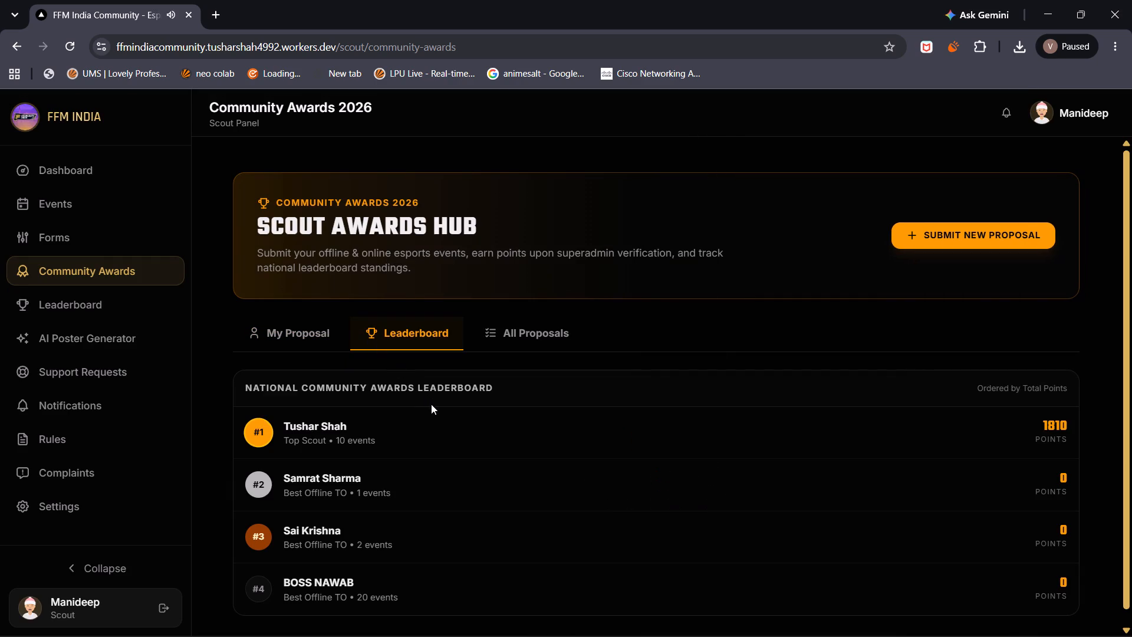